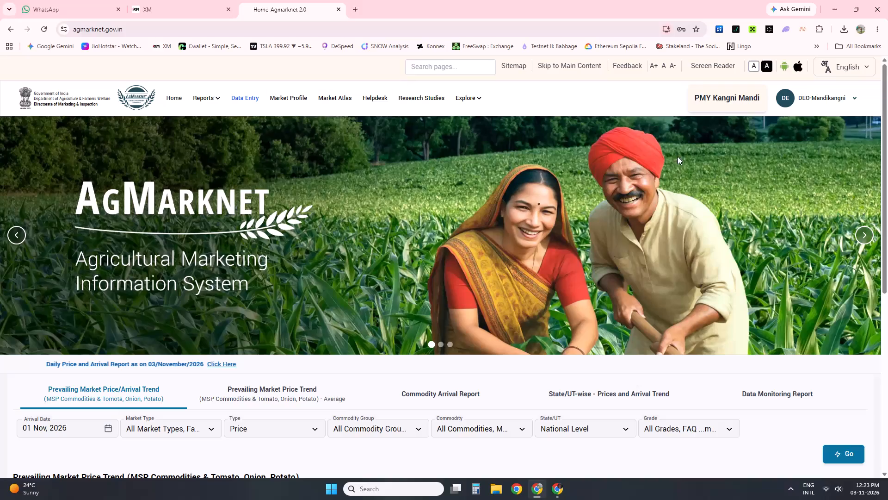
# Open the Cumulative Data Entry form for the market's price and arrival data.
pyautogui.click(254, 97)
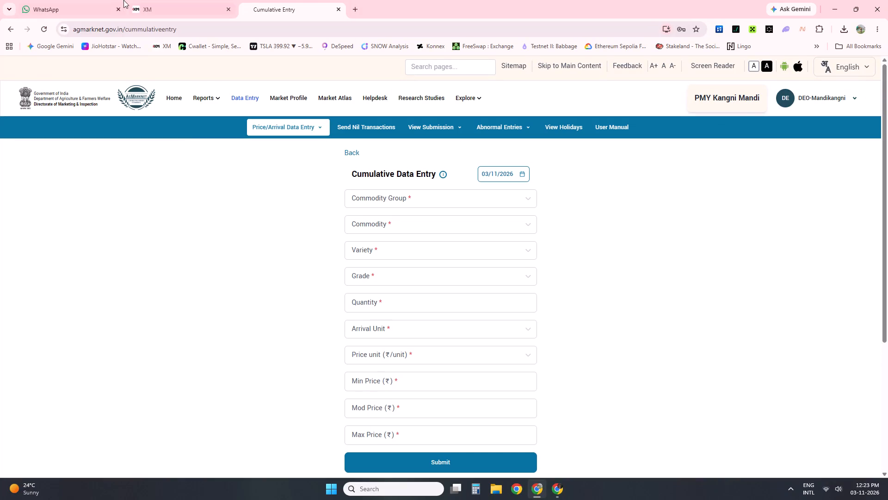
# Set the entry's commodity group to Fruits, commodity to Apple, variety to Apple and grade to Grade A.
pyautogui.click(421, 207)
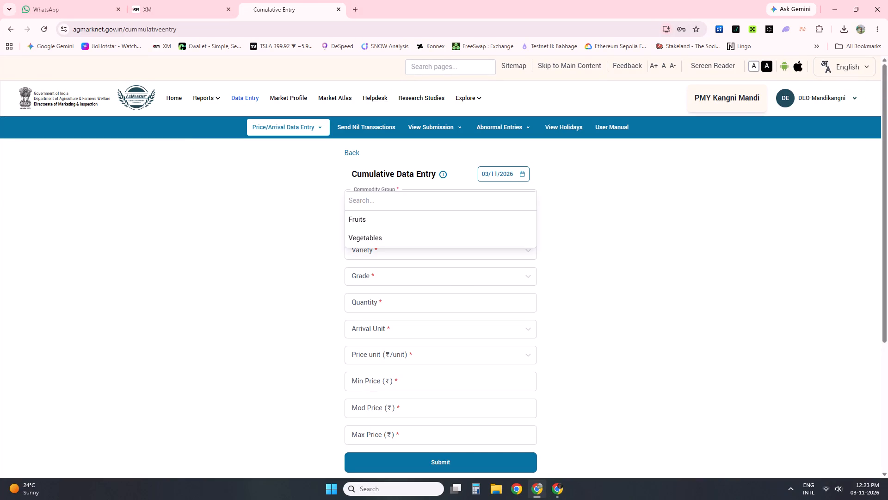
pyautogui.click(370, 225)
pyautogui.click(387, 219)
pyautogui.click(381, 243)
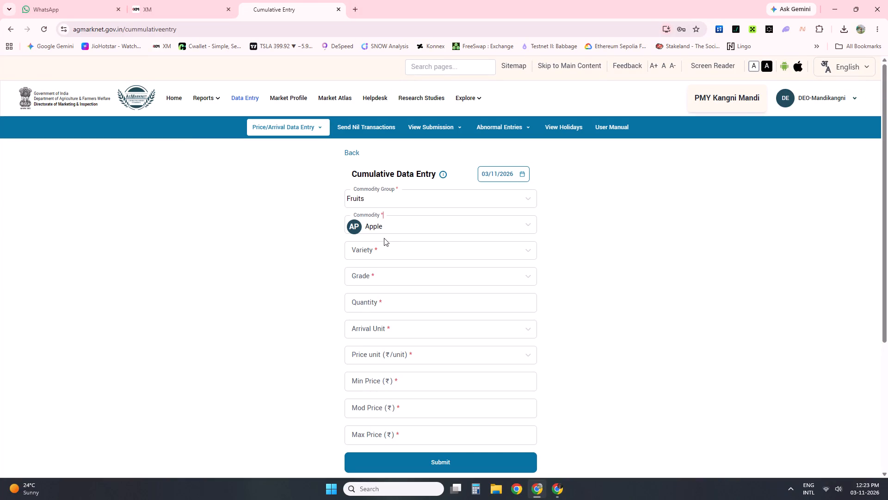
pyautogui.click(384, 244)
pyautogui.click(385, 288)
pyautogui.click(384, 267)
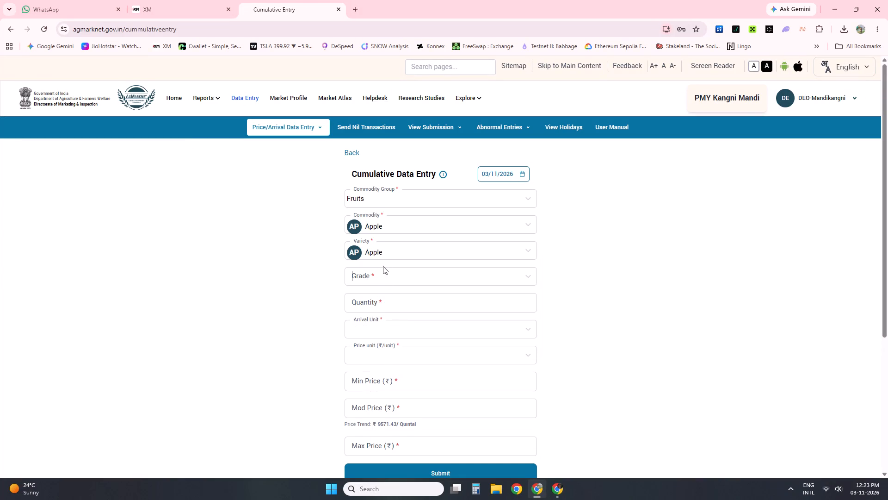
pyautogui.click(382, 266)
pyautogui.click(387, 279)
pyautogui.click(385, 295)
pyautogui.click(291, 295)
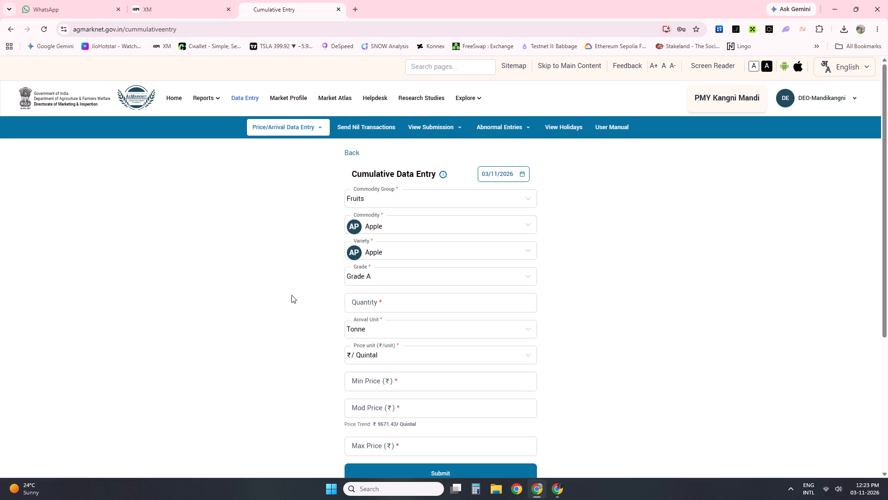
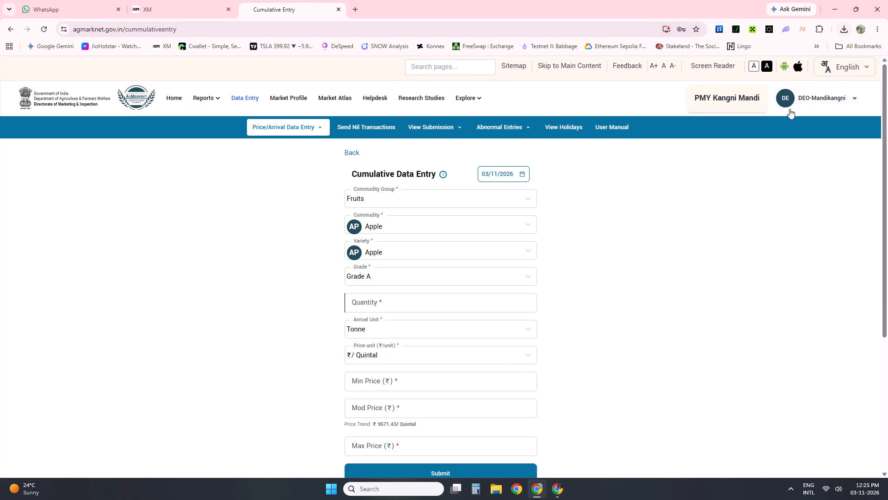
# Submit the apple entry with quantity 0.7 tonne, min price 6000, mod price 8000 and max price 9500, and close the confirmation.
pyautogui.click(423, 298)
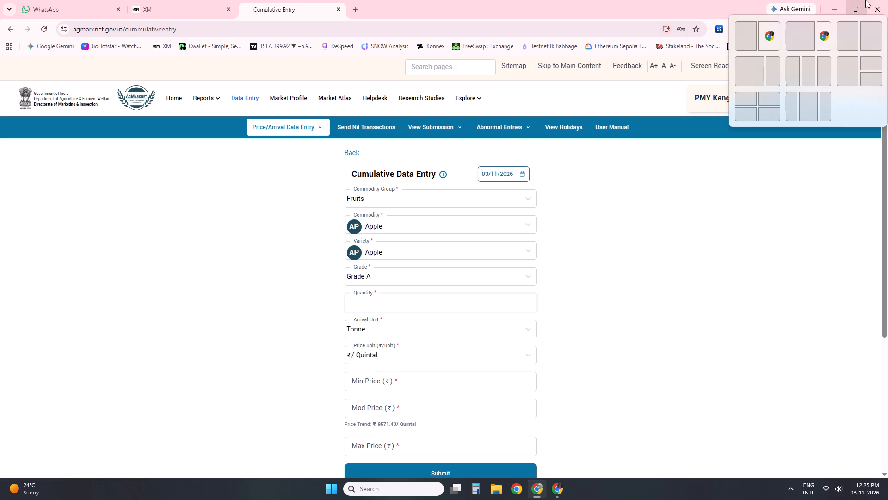
pyautogui.write('0.7')
pyautogui.press('Tab')
pyautogui.press('Tab')
pyautogui.press('Tab')
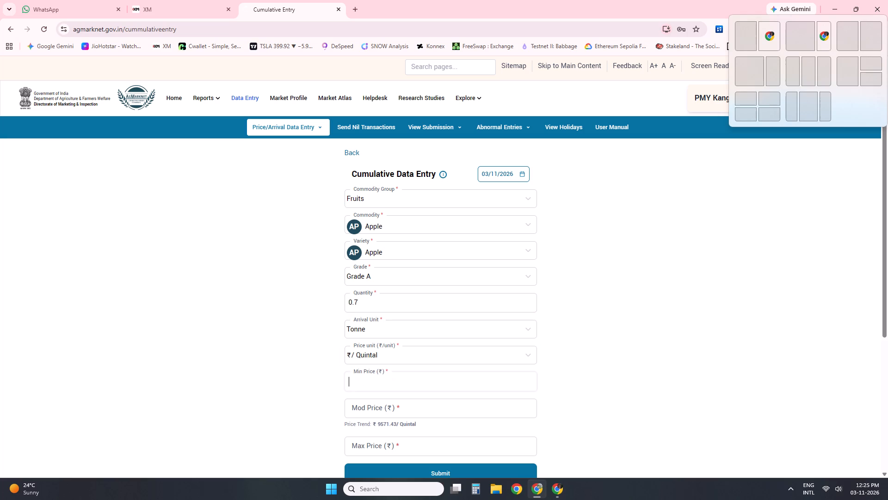
pyautogui.write('6000')
pyautogui.press('Tab')
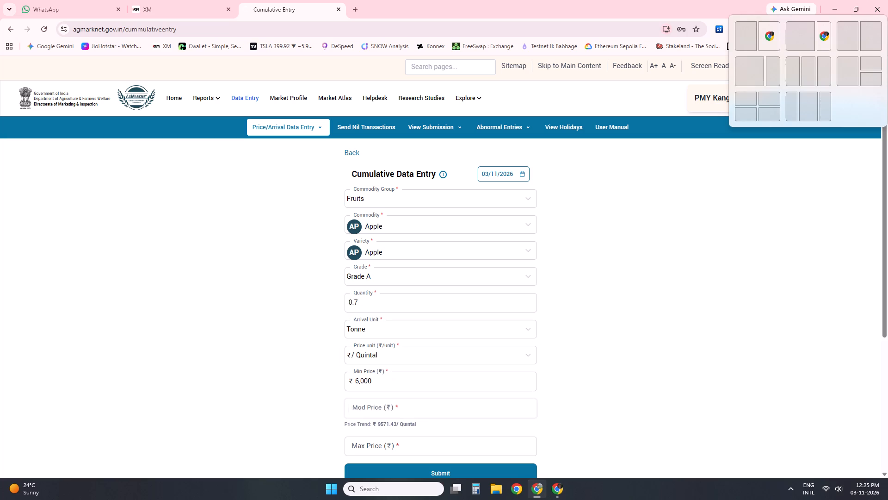
pyautogui.write('8000')
pyautogui.press('Tab')
pyautogui.write('9500')
pyautogui.press('Tab')
pyautogui.press('Return')
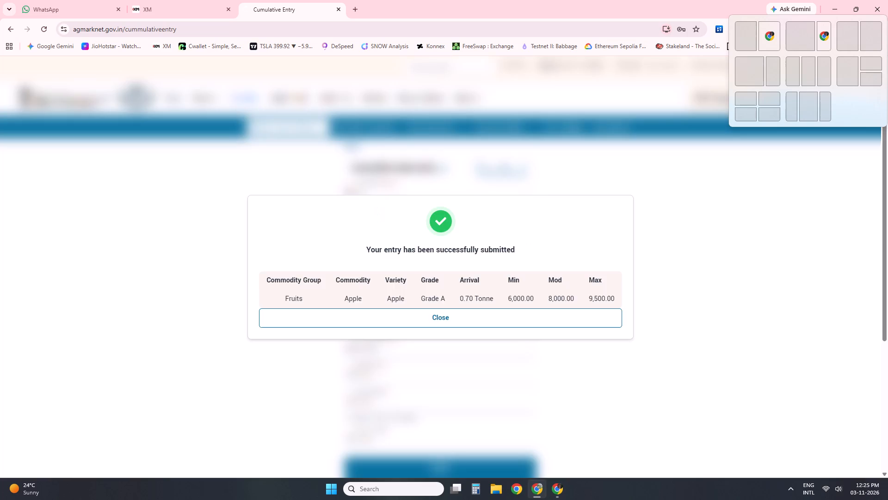
pyautogui.press('Tab')
pyautogui.press('Return')
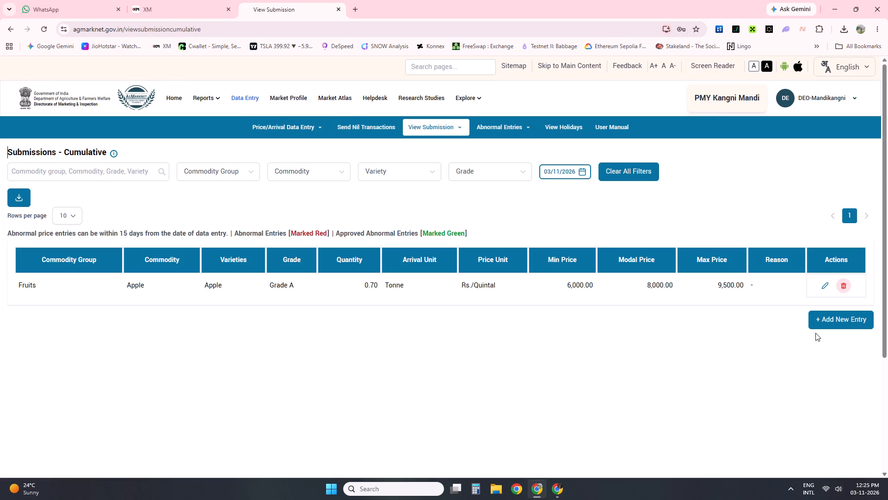
# Add a new entry with commodity Banana, variety Banana - Ripe and grade Grade A.
pyautogui.click(832, 324)
pyautogui.click(407, 218)
pyautogui.click(392, 287)
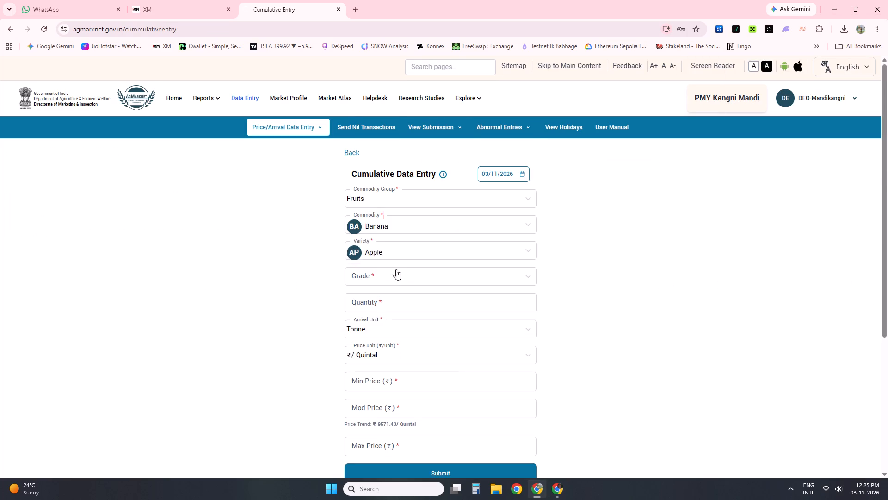
pyautogui.click(392, 246)
pyautogui.click(387, 273)
pyautogui.click(389, 282)
pyautogui.doubleClick(383, 300)
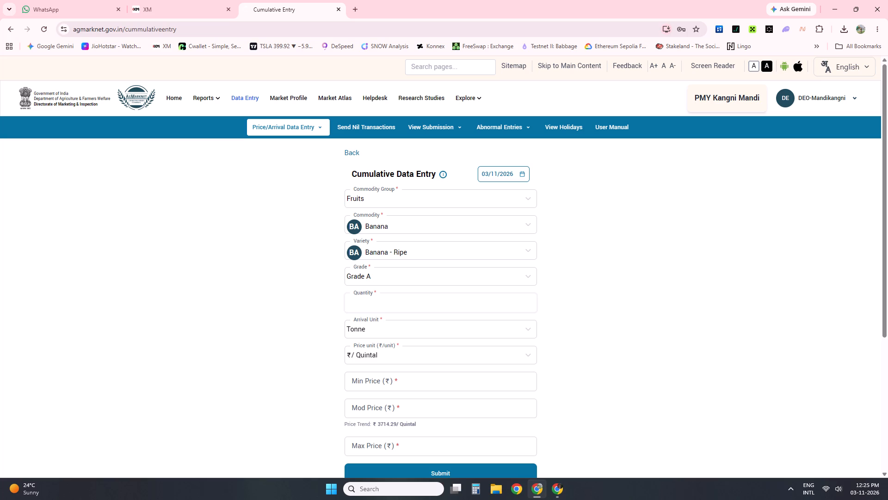
# Submit the banana entry with quantity 2.8 tonne, min price 3500, mod price 4000 and max price 4500, and close the confirmation.
pyautogui.write('2.8')
pyautogui.press('Tab')
pyautogui.press('Tab')
pyautogui.press('Tab')
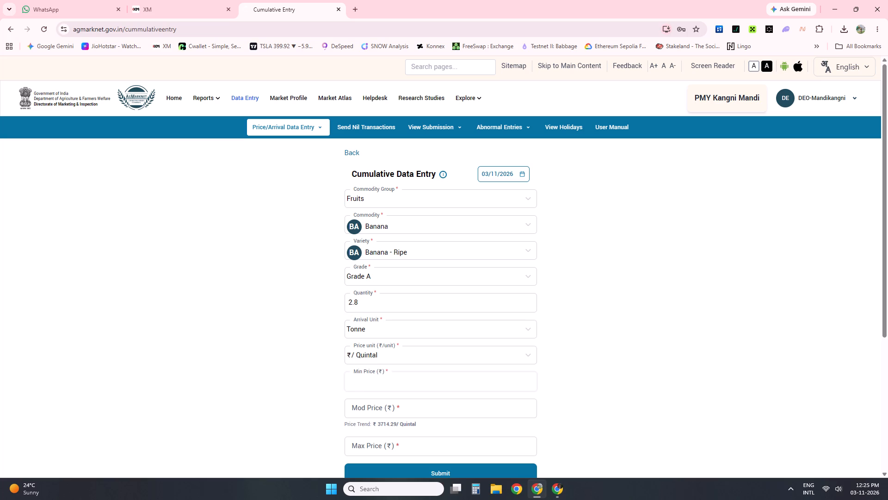
pyautogui.write('3500')
pyautogui.press('Tab')
pyautogui.write('4000')
pyautogui.press('Tab')
pyautogui.write('4500')
pyautogui.press('Tab')
pyautogui.press('Return')
pyautogui.press('Tab')
pyautogui.press('Return')
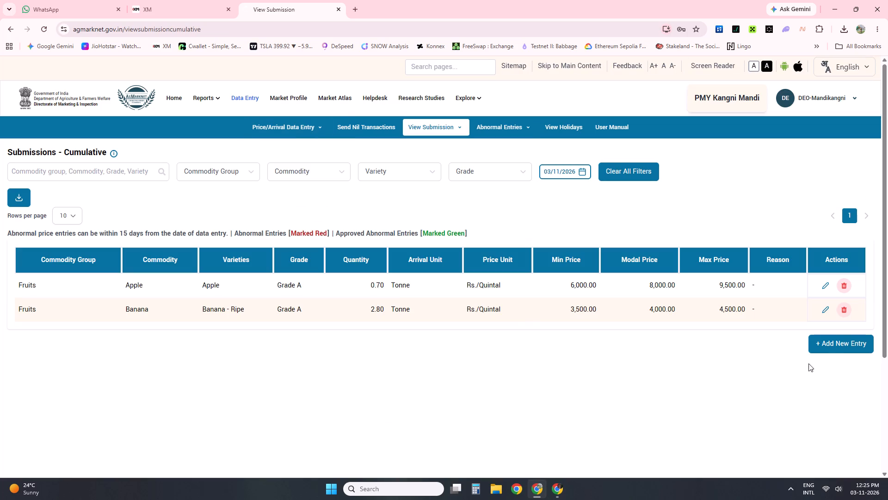
# Add a new entry with commodity Guava, variety Guava and grade Grade A.
pyautogui.click(836, 337)
pyautogui.click(438, 223)
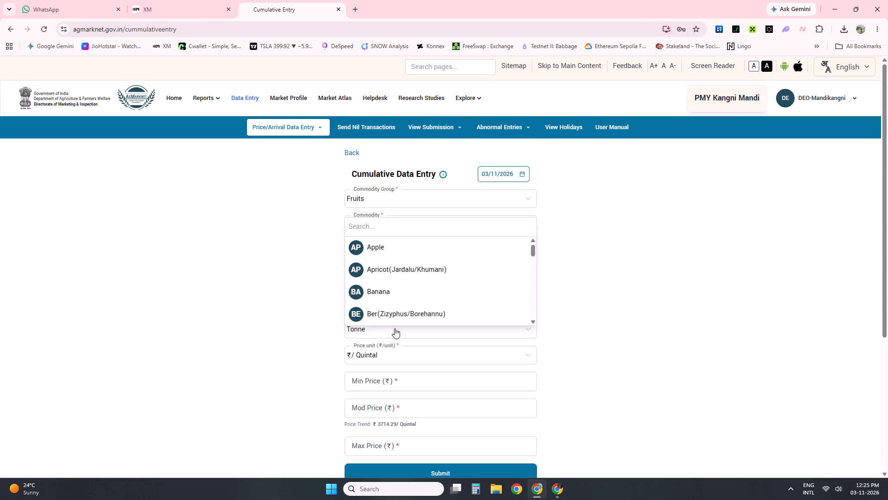
pyautogui.scroll(-3, 404, 293)
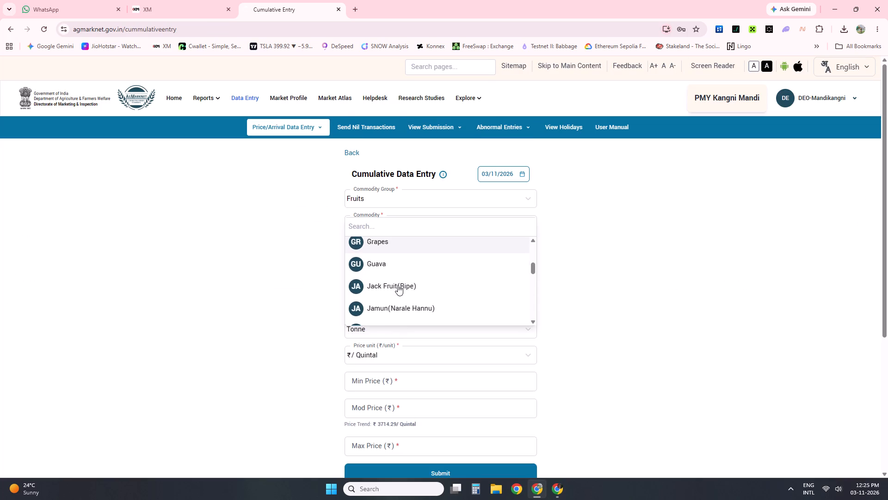
pyautogui.click(394, 262)
pyautogui.click(396, 250)
pyautogui.click(383, 275)
pyautogui.click(382, 279)
pyautogui.click(378, 292)
pyautogui.click(380, 304)
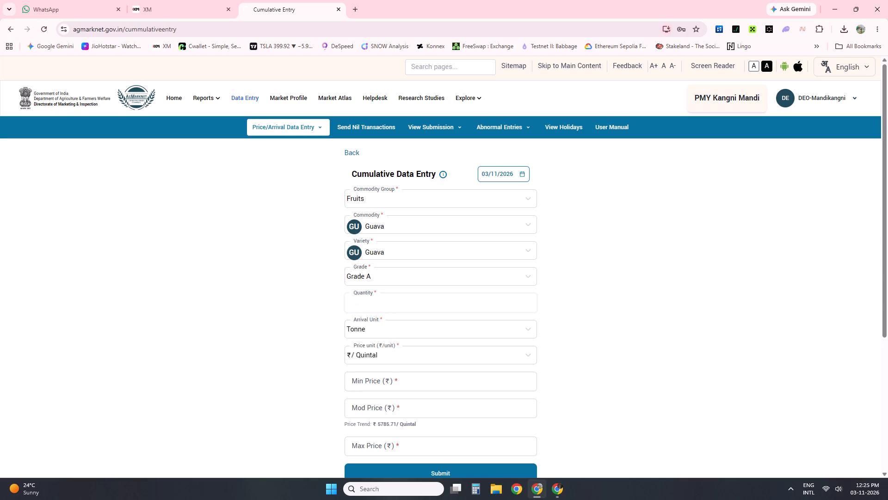
# Submit the guava entry with quantity 0.6 tonne, min price 5500, mod price 5800 and max price 6000, and close the confirmation.
pyautogui.write('0.6')
pyautogui.press('Tab')
pyautogui.press('Tab')
pyautogui.press('Tab')
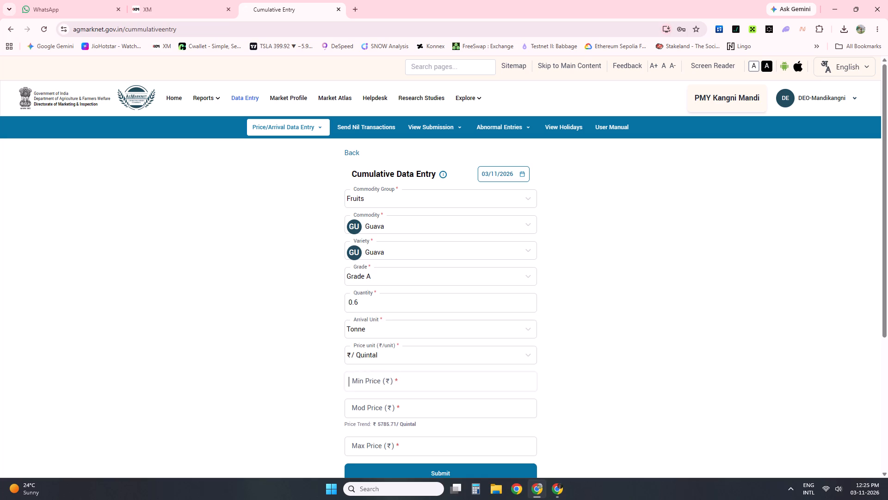
pyautogui.write('5500')
pyautogui.press('Tab')
pyautogui.write('5800')
pyautogui.press('Tab')
pyautogui.write('6000')
pyautogui.press('Tab')
pyautogui.press('Return')
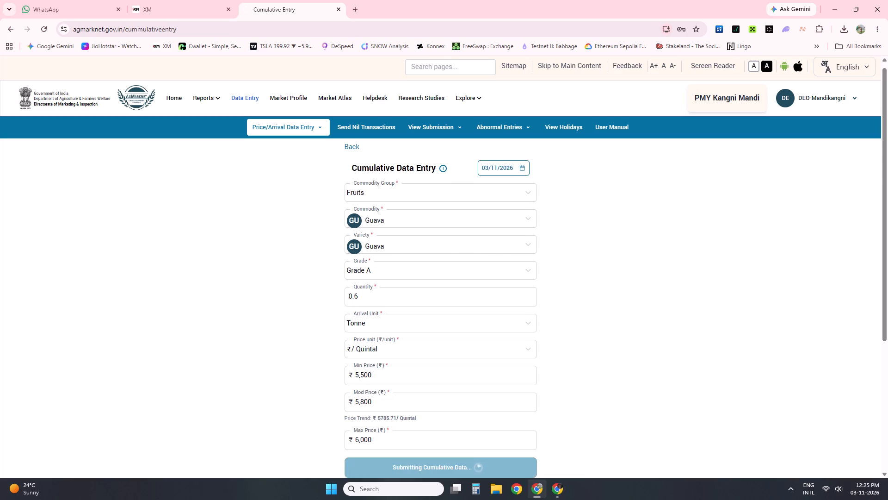
pyautogui.press('Tab')
pyautogui.press('Return')
# Add a new entry with commodity Persimon(Japani Fal), variety Persimon(Japani Fal) and grade Grade A.
pyautogui.click(839, 367)
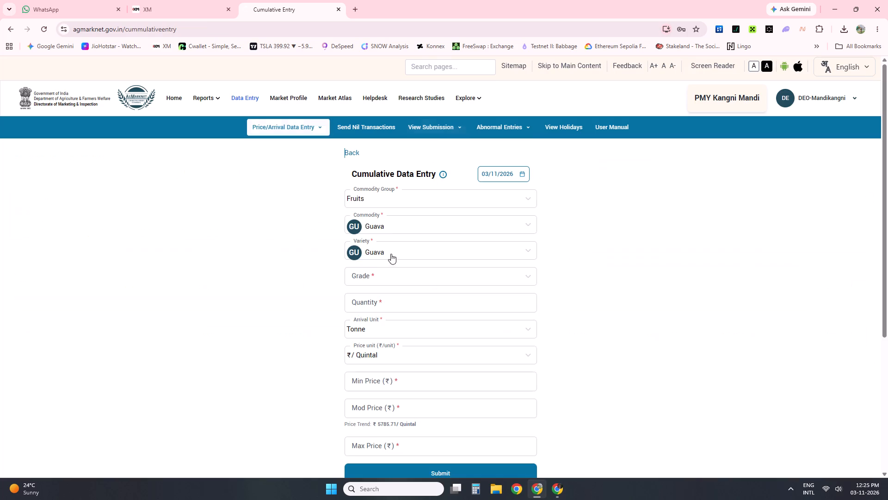
pyautogui.click(388, 222)
pyautogui.scroll(-11, 379, 302)
pyautogui.scroll(3, 380, 303)
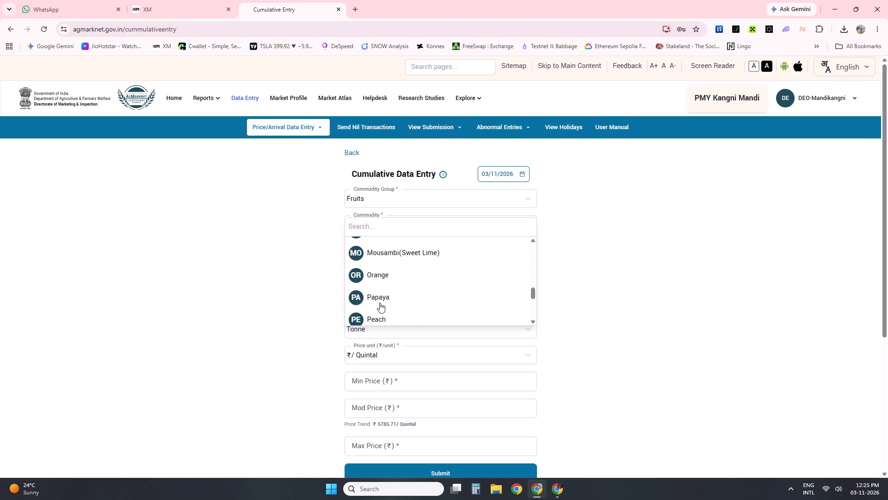
pyautogui.scroll(3, 387, 292)
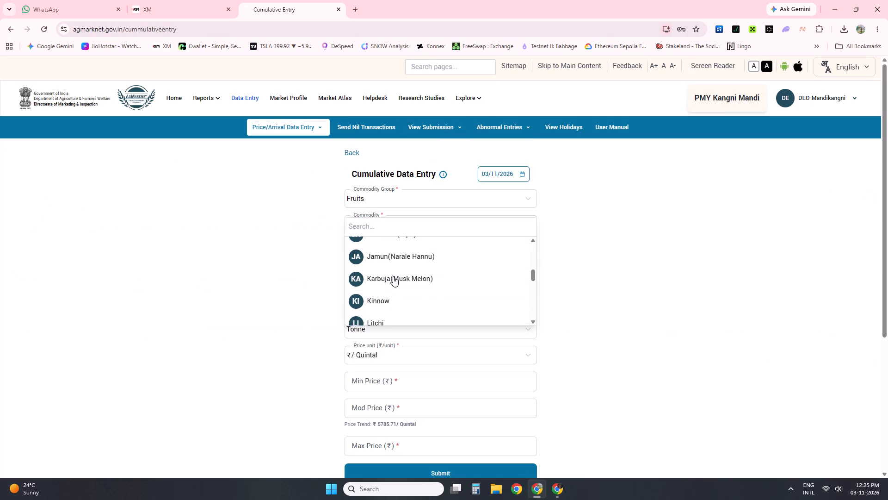
pyautogui.scroll(-4, 393, 276)
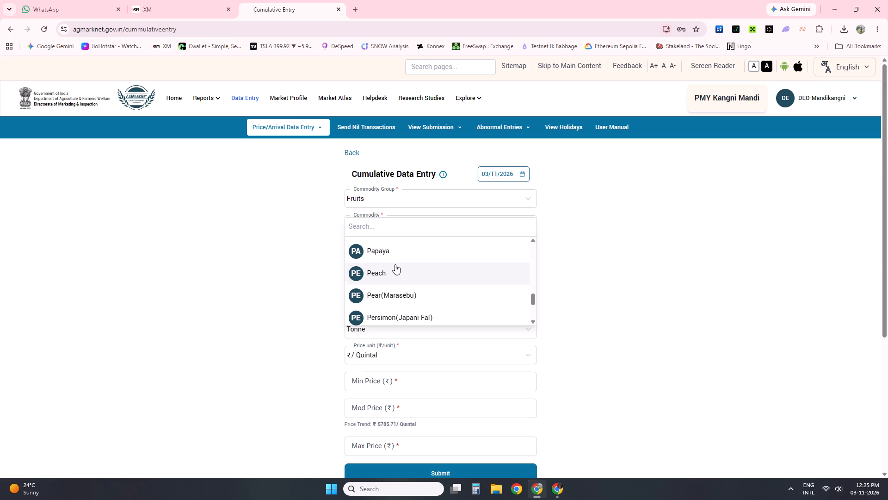
pyautogui.scroll(-1, 397, 259)
pyautogui.click(397, 275)
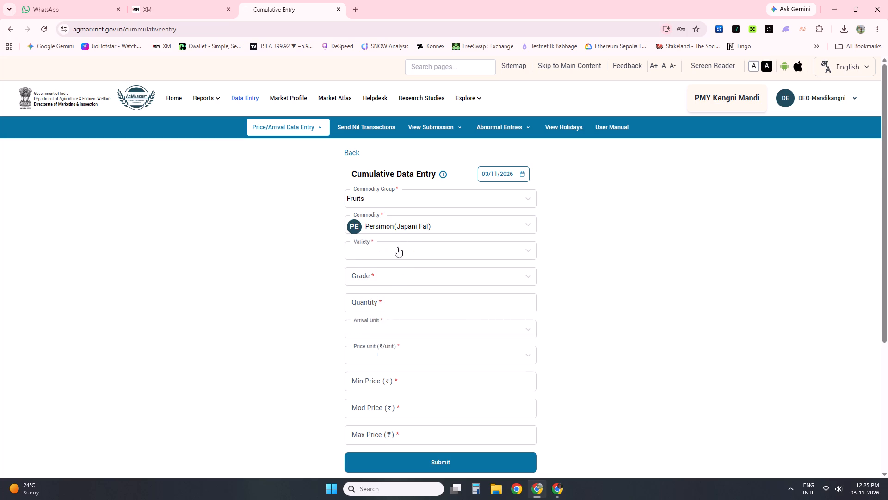
pyautogui.click(397, 248)
pyautogui.doubleClick(393, 271)
pyautogui.click(392, 293)
pyautogui.click(396, 302)
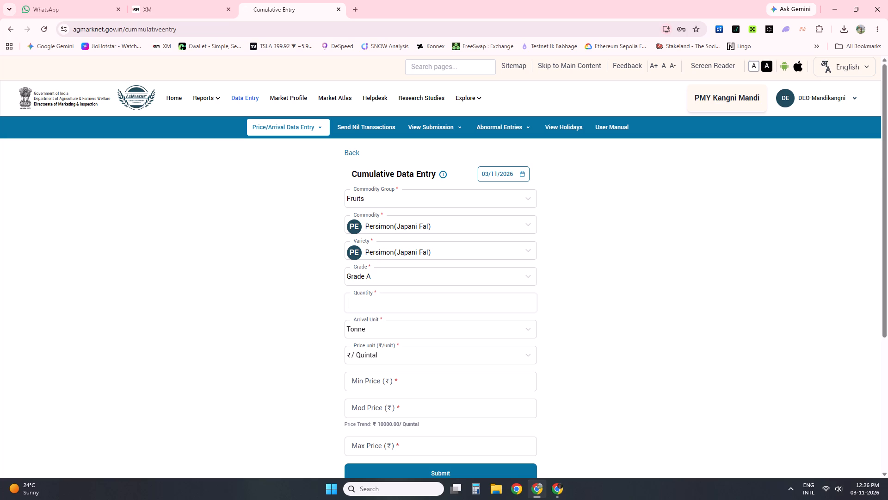
# Submit the persimmon entry with quantity 0.5 tonne, min price 6500, mod price 10000 and max price 13000, and close the confirmation.
pyautogui.write('0.5')
pyautogui.press('Tab')
pyautogui.press('Tab')
pyautogui.press('Tab')
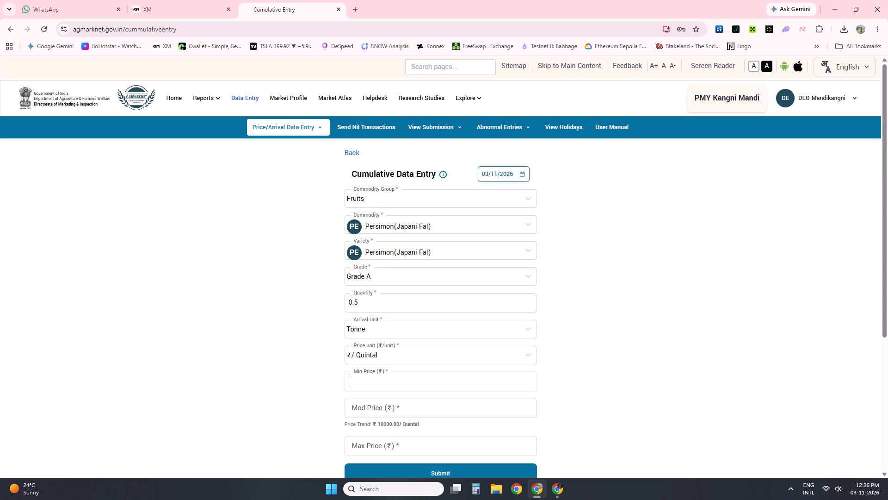
pyautogui.write('6500')
pyautogui.press('Tab')
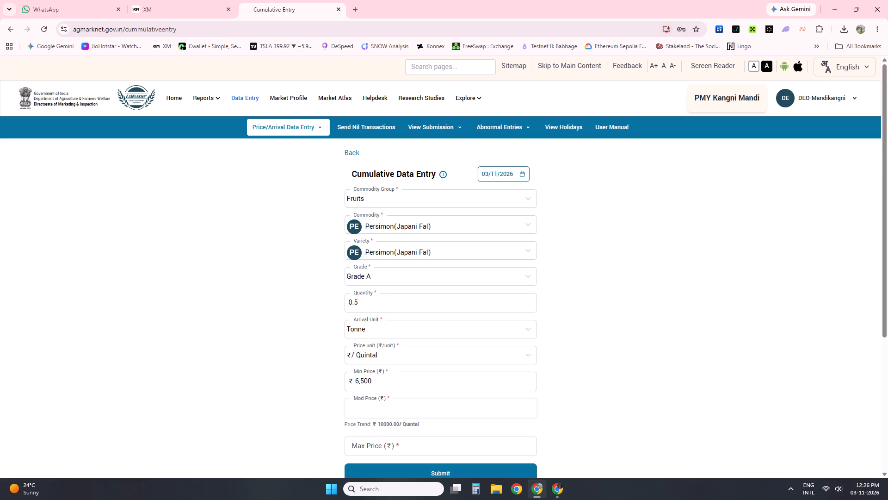
pyautogui.write('10000')
pyautogui.press('Tab')
pyautogui.write('13000')
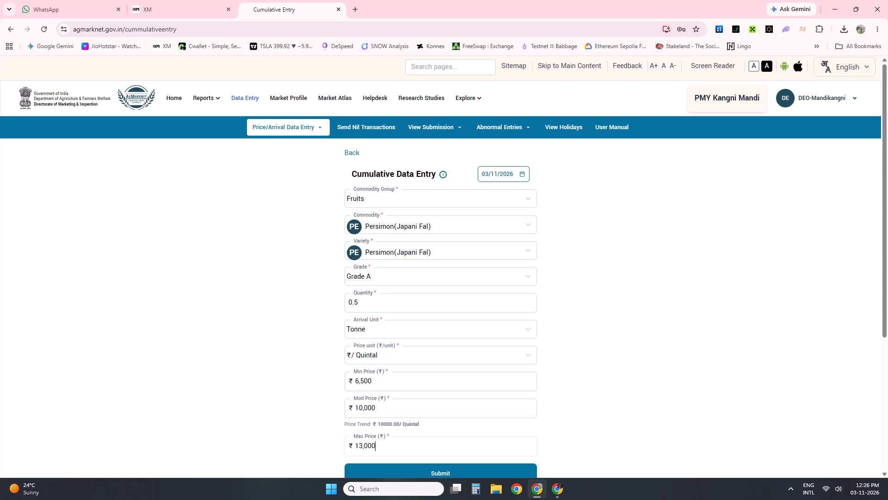
pyautogui.press('Tab')
pyautogui.press('Return')
pyautogui.press('Tab')
pyautogui.press('Return')
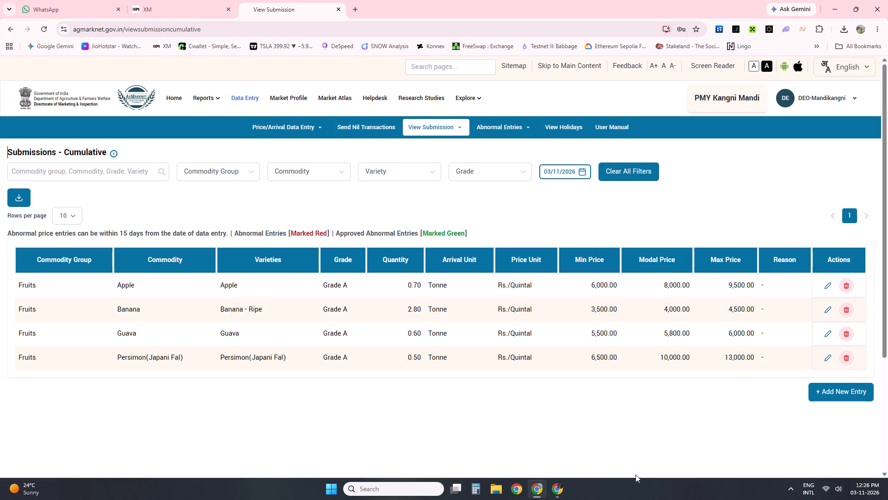
# Add a new entry with commodity Pomegranate, variety Pomogranate and grade Grade A.
pyautogui.click(849, 390)
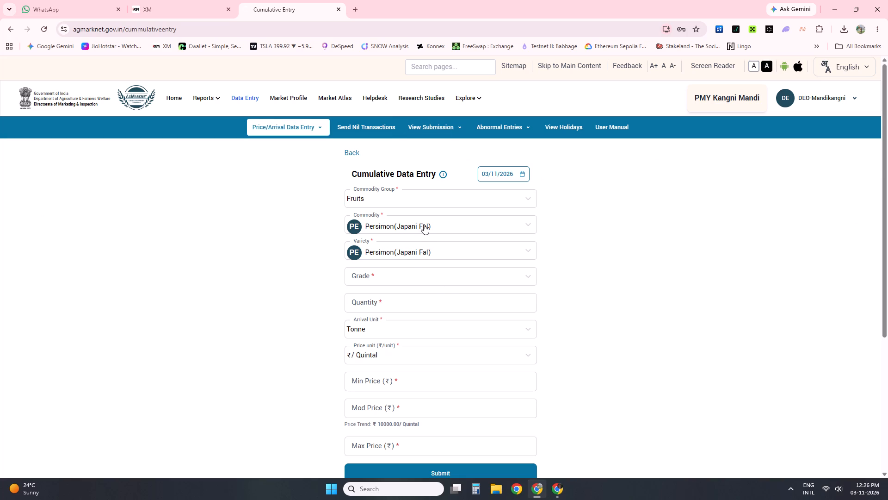
pyautogui.click(424, 224)
pyautogui.scroll(-5, 437, 297)
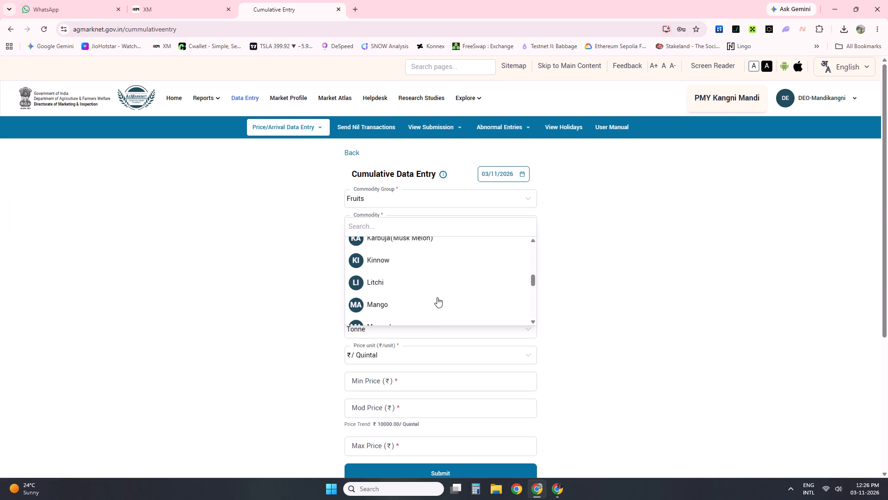
pyautogui.scroll(-4, 437, 297)
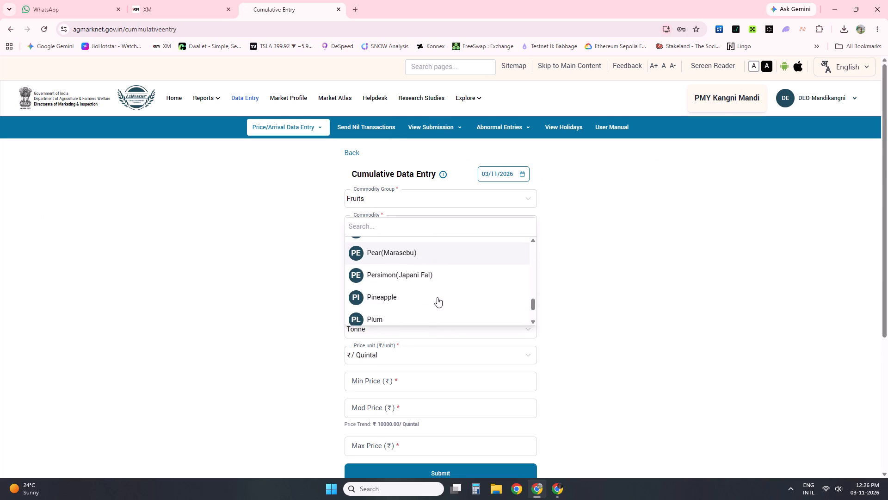
pyautogui.scroll(-2, 437, 297)
pyautogui.click(407, 291)
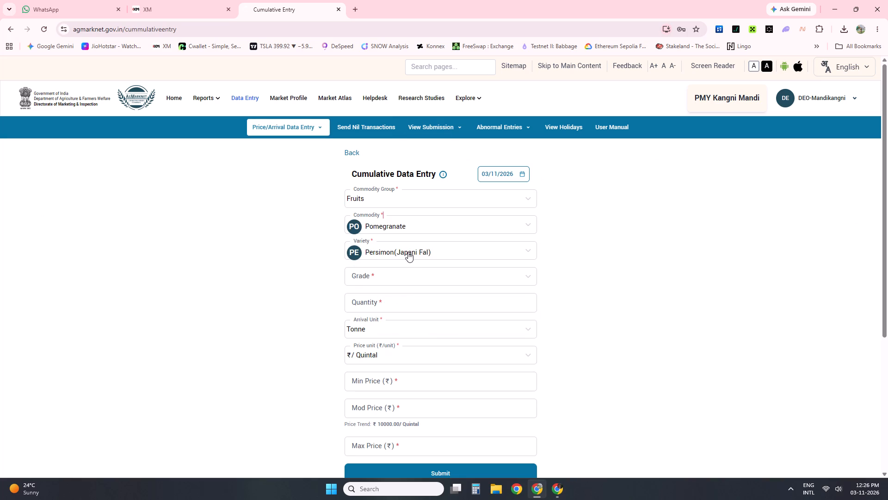
pyautogui.click(408, 250)
pyautogui.doubleClick(407, 274)
pyautogui.doubleClick(406, 294)
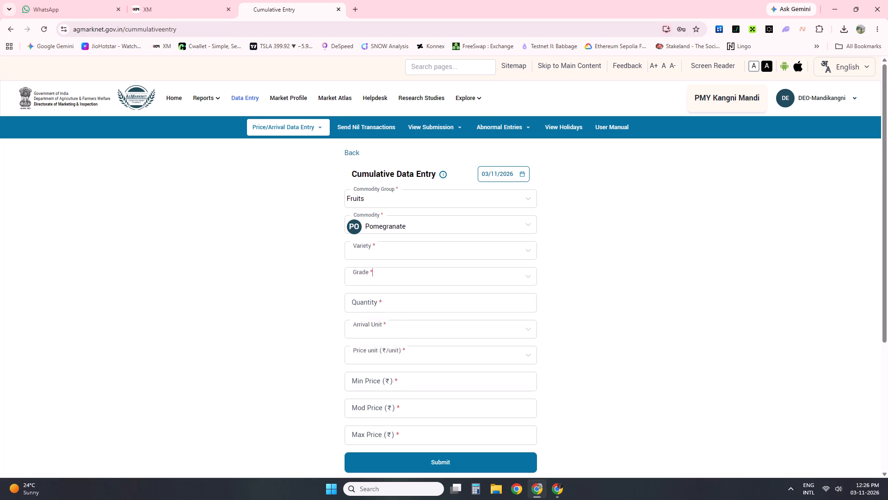
pyautogui.click(401, 253)
pyautogui.doubleClick(401, 273)
pyautogui.click(401, 291)
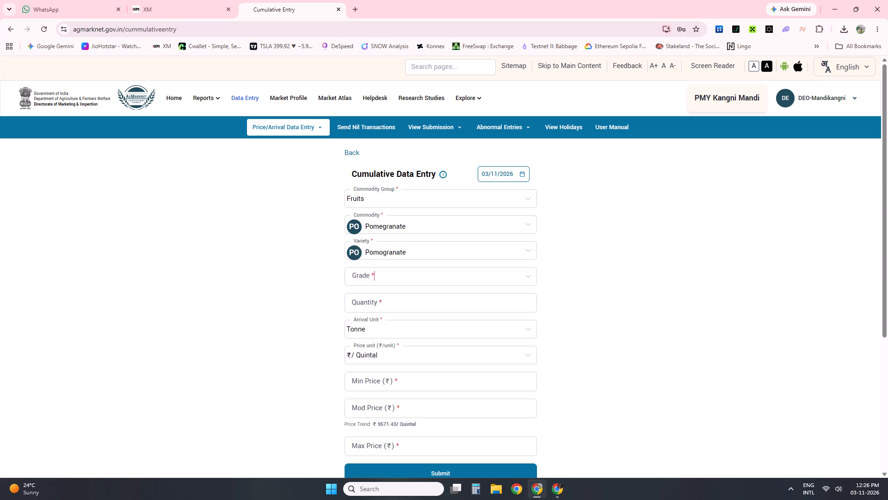
pyautogui.click(405, 302)
pyautogui.click(398, 280)
pyautogui.doubleClick(400, 304)
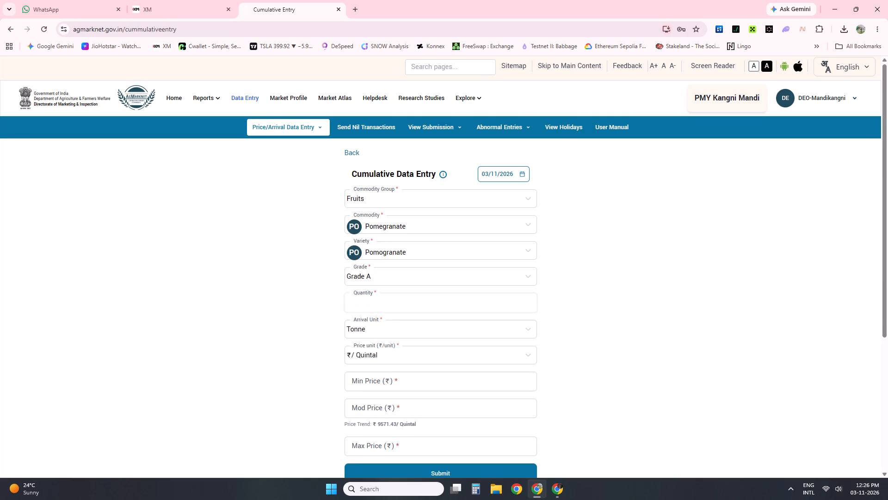
# Submit the pomegranate entry with quantity 0.3 tonne, min price 7000, mod price 9000 and max price 10000, and close the confirmation.
pyautogui.write('0.6')
pyautogui.press('BackSpace')
pyautogui.press('3')
pyautogui.press('Tab')
pyautogui.press('Tab')
pyautogui.press('Tab')
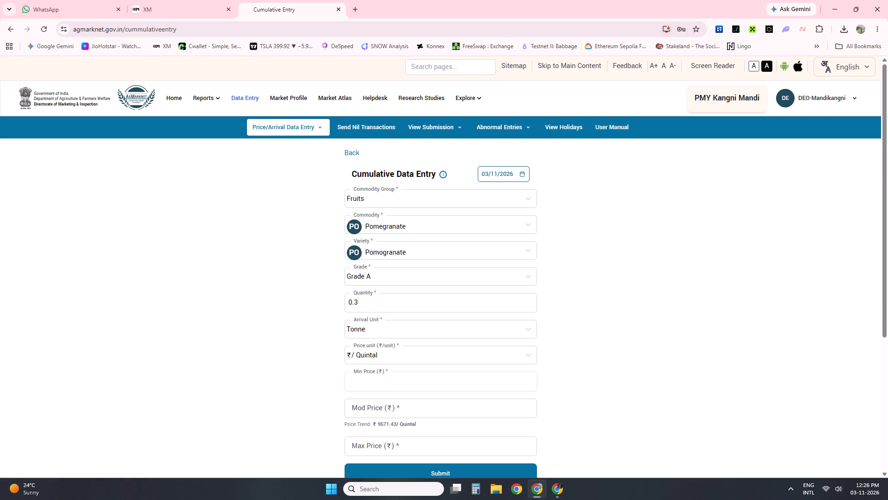
pyautogui.write('7000')
pyautogui.press('Tab')
pyautogui.write('9000')
pyautogui.press('Tab')
pyautogui.write('10000')
pyautogui.press('Tab')
pyautogui.press('Return')
pyautogui.press('Tab')
pyautogui.press('Return')
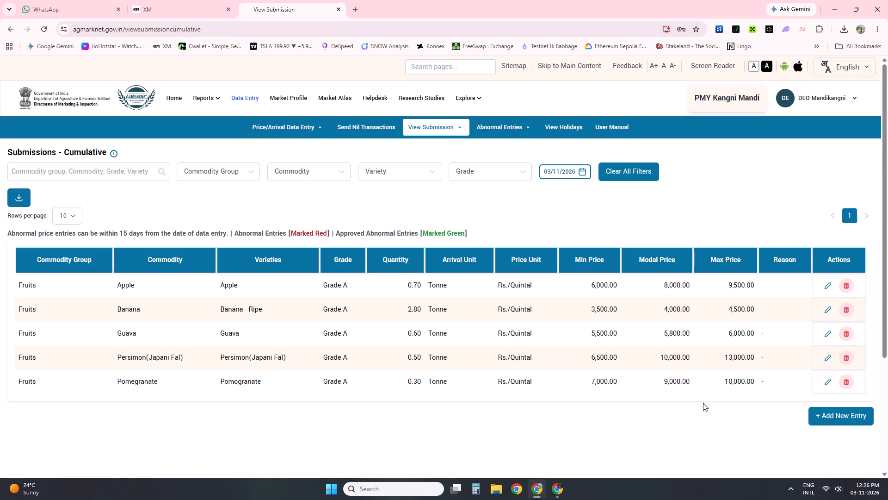
# Add a new entry and set its commodity group to Vegetables.
pyautogui.click(815, 411)
pyautogui.click(387, 184)
pyautogui.click(389, 195)
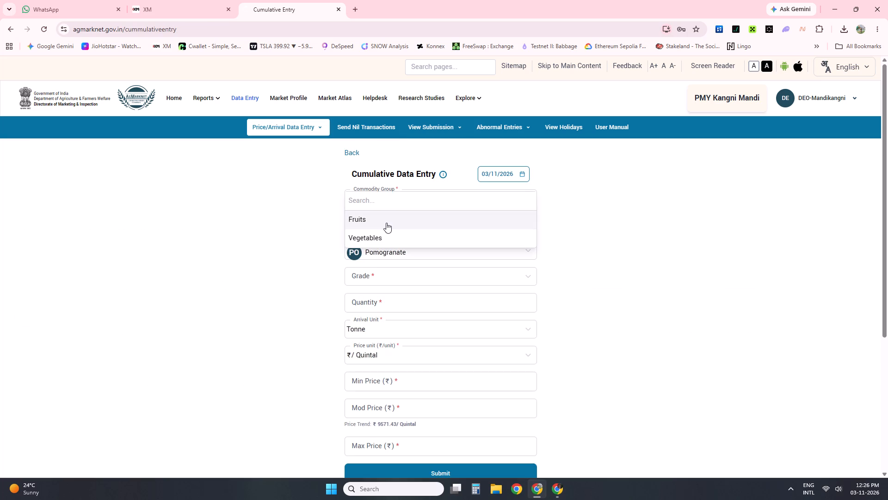
pyautogui.click(383, 235)
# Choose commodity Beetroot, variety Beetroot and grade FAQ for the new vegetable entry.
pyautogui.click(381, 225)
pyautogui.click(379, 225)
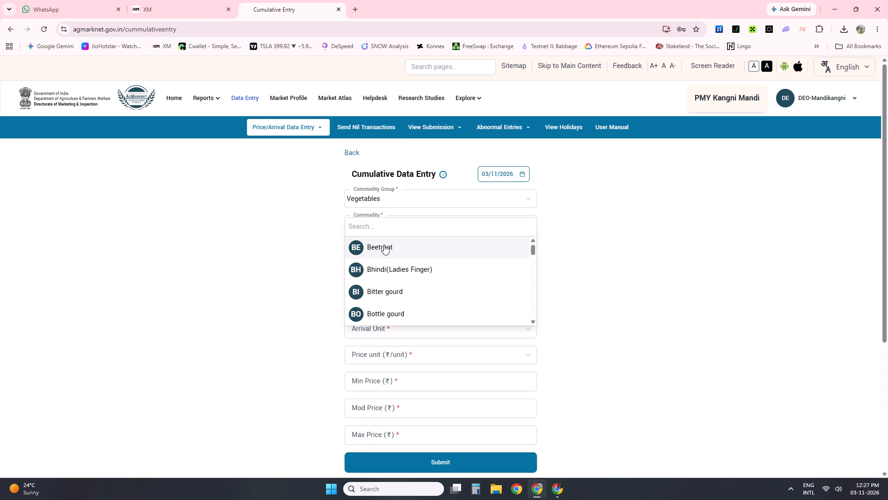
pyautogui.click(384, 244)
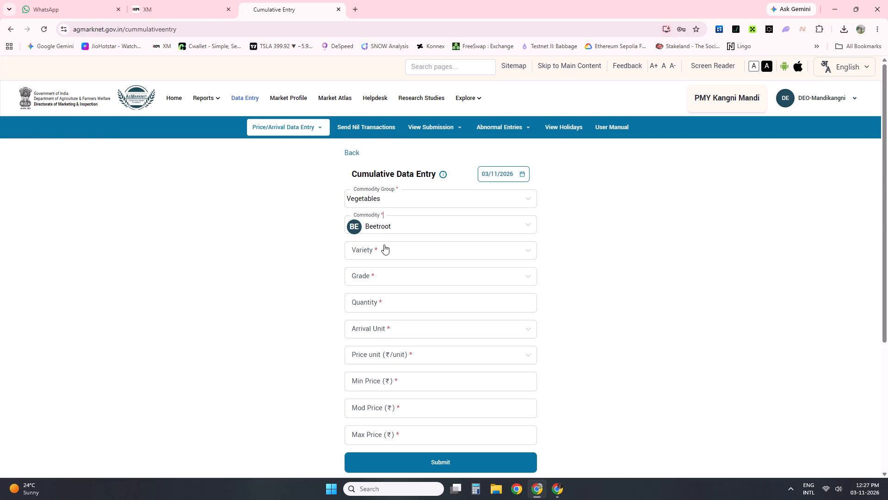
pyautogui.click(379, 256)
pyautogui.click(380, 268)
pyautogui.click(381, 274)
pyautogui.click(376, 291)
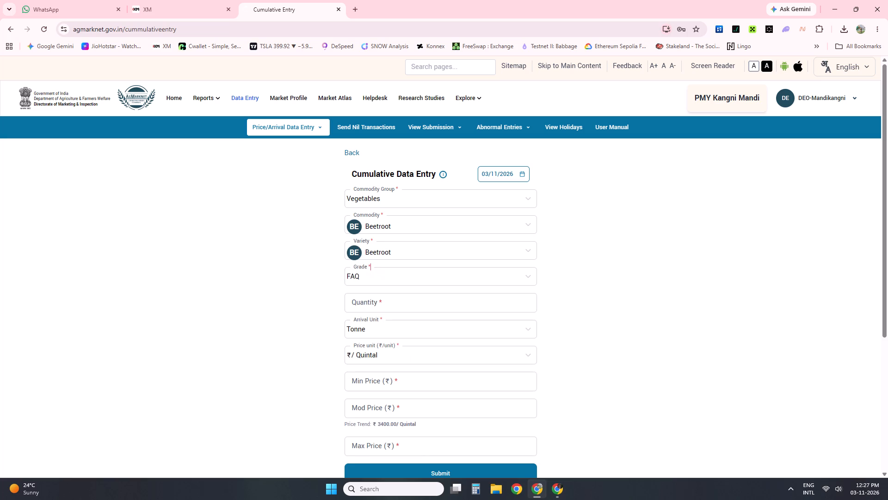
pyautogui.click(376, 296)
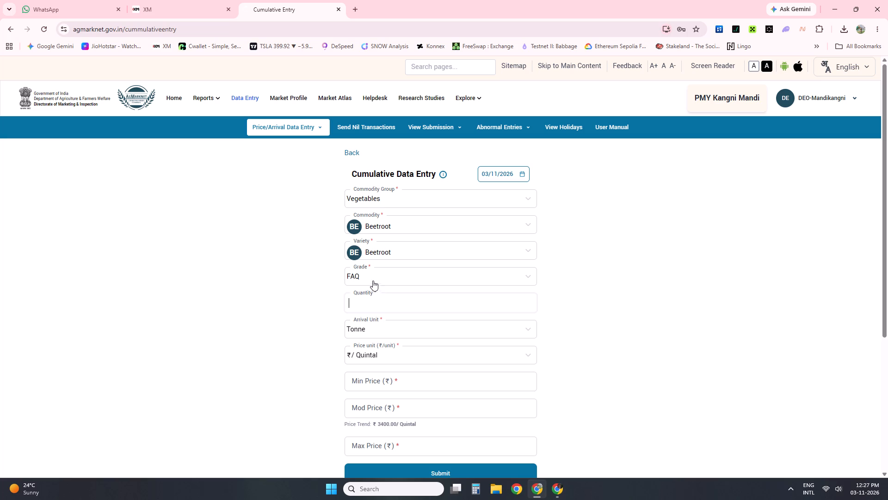
# Set the entry's commodity to Bhindi(Ladies Finger), variety to Bhindi and grade to FAQ.
pyautogui.click(392, 229)
pyautogui.click(394, 266)
pyautogui.click(395, 256)
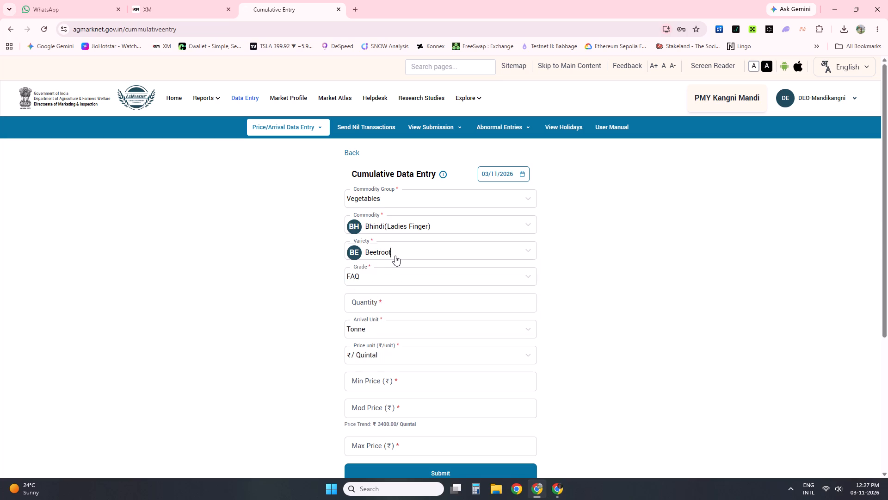
pyautogui.click(391, 273)
pyautogui.click(390, 275)
pyautogui.doubleClick(397, 299)
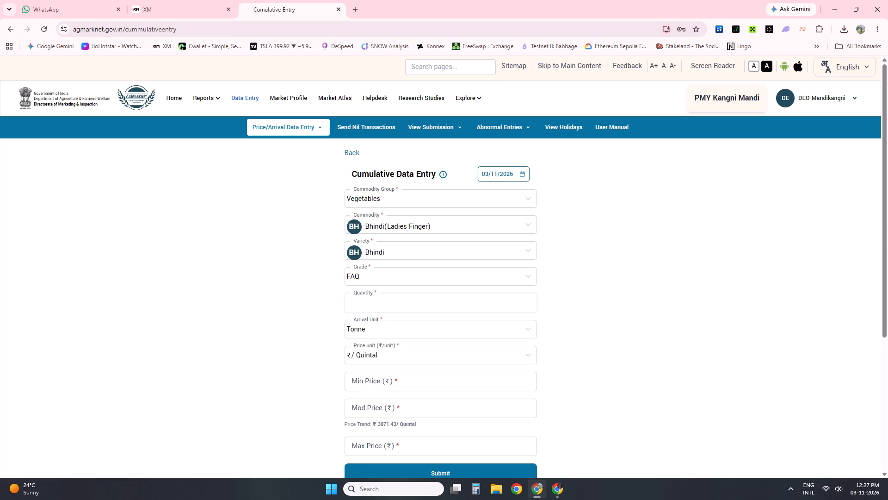
# Submit the bhindi entry with quantity 1.1 tonne, min price 3000, mod price 3200 and max price 3500, and close the confirmation.
pyautogui.write('1.1')
pyautogui.press('Tab')
pyautogui.press('Tab')
pyautogui.press('Tab')
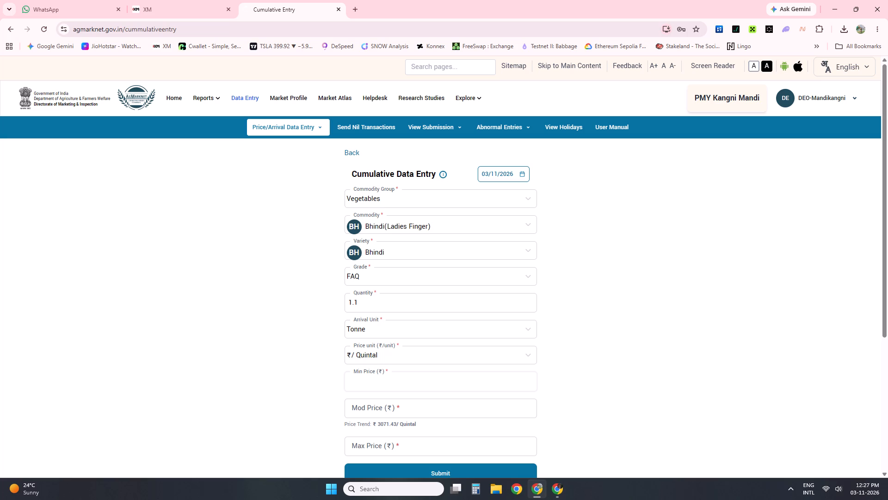
pyautogui.write('3000')
pyautogui.press('Tab')
pyautogui.write('3200')
pyautogui.press('Tab')
pyautogui.write('3500')
pyautogui.press('Tab')
pyautogui.press('Return')
pyautogui.press('Tab')
pyautogui.press('Return')
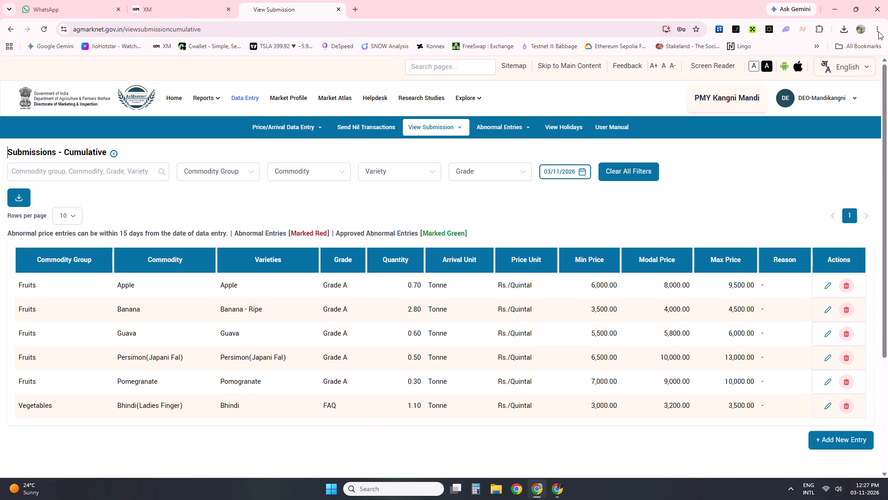
# Minimize the browser and launch the Kuro app from the desktop.
pyautogui.click(845, 0)
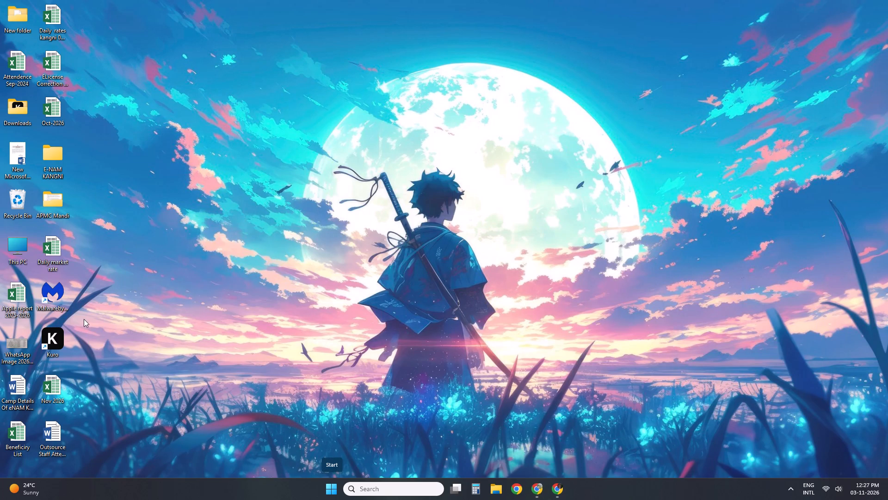
pyautogui.doubleClick(61, 336)
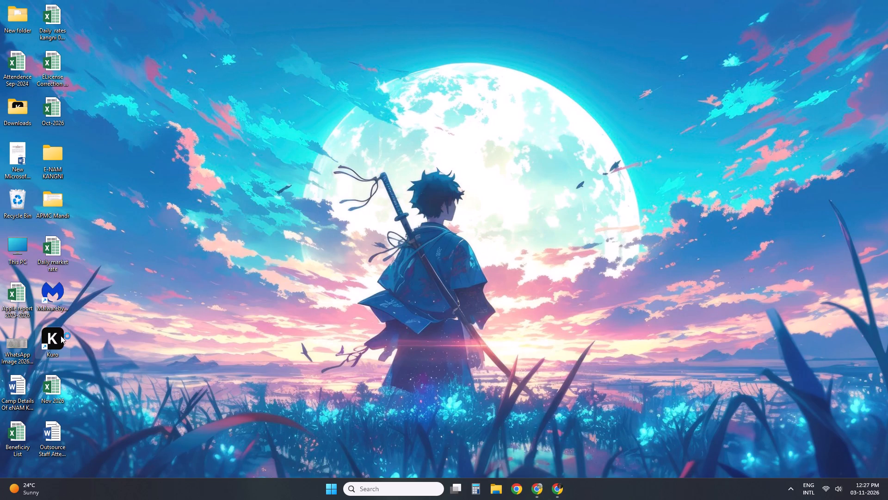
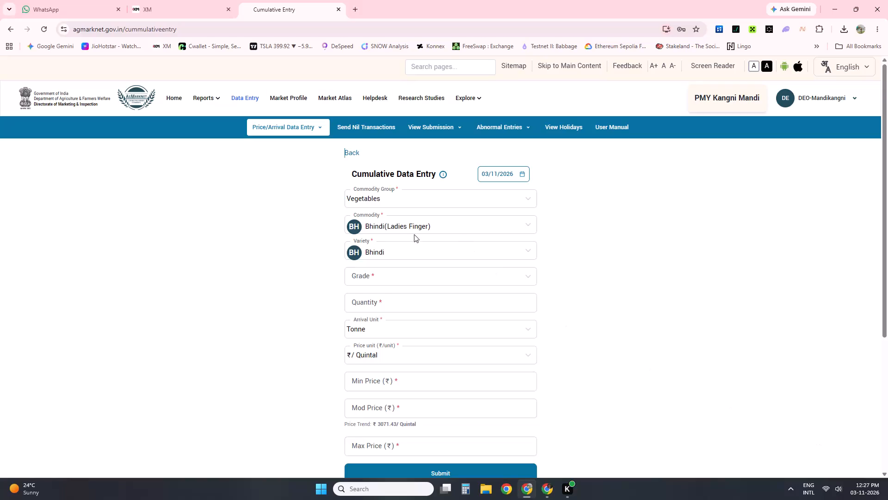
# Set the new vegetable entry's commodity to Bottle gourd and variety to Bottle Gourd.
pyautogui.click(402, 233)
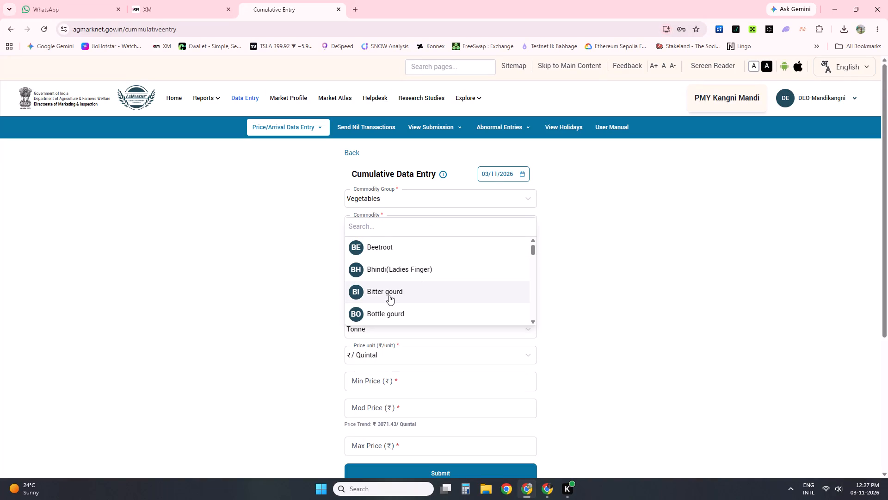
pyautogui.click(389, 295)
pyautogui.click(396, 228)
pyautogui.click(398, 311)
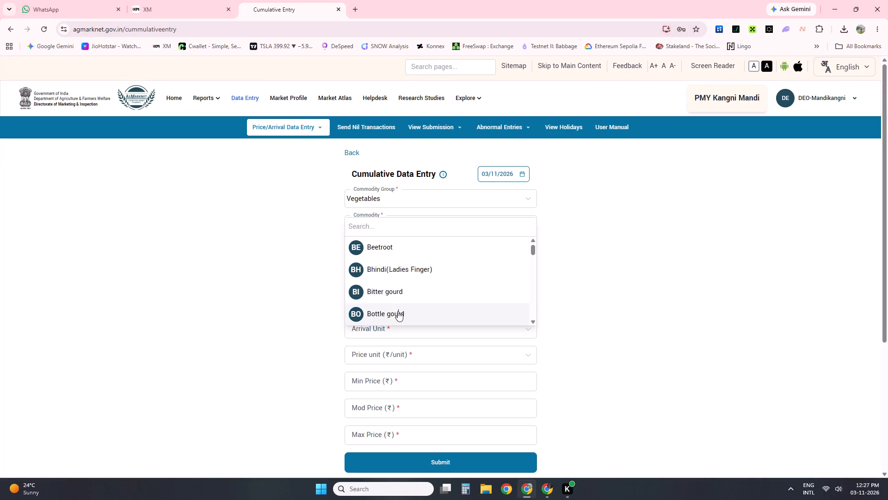
pyautogui.click(400, 251)
pyautogui.click(390, 274)
pyautogui.click(390, 280)
pyautogui.click(388, 295)
pyautogui.click(390, 301)
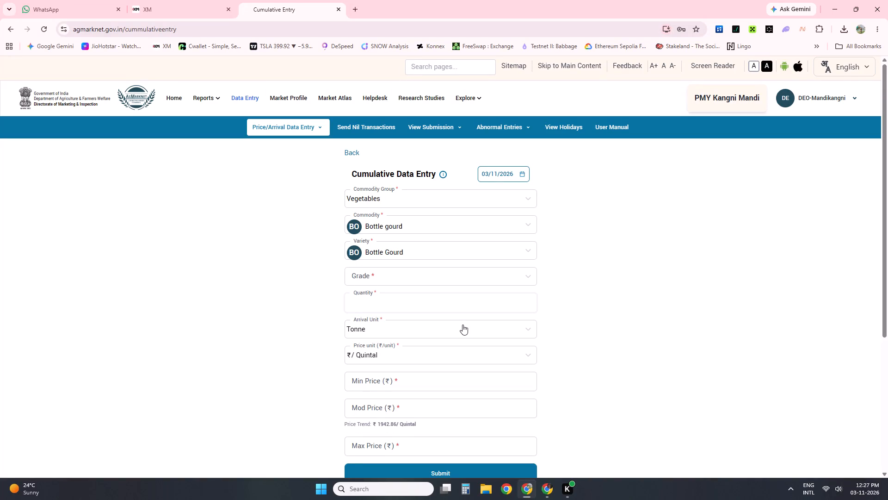
# Fill the bottle gourd entry with quantity 1.3 tonne, min price 1500, mod price 1800 and max price 2000.
pyautogui.press('Tab')
pyautogui.press('Tab')
pyautogui.press('Tab')
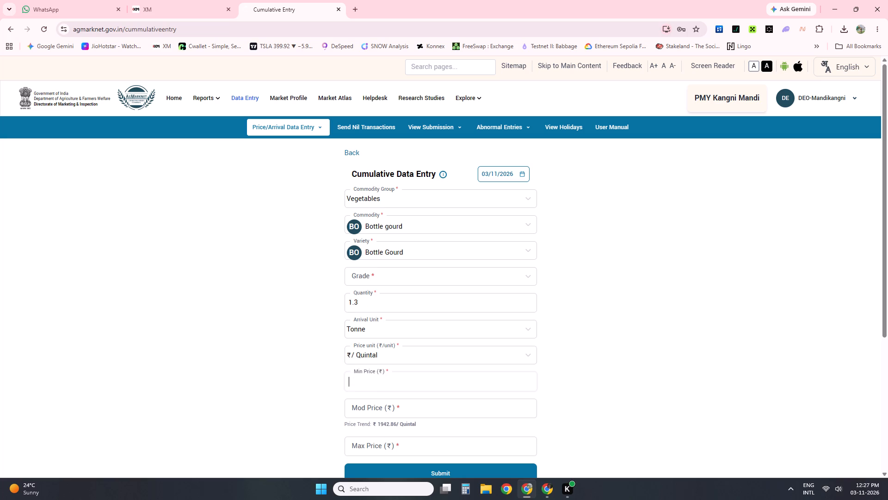
pyautogui.write('1500')
pyautogui.press('Tab')
pyautogui.write('1800')
pyautogui.press('Tab')
pyautogui.write('2000')
pyautogui.press('Tab')
pyautogui.press('Return')
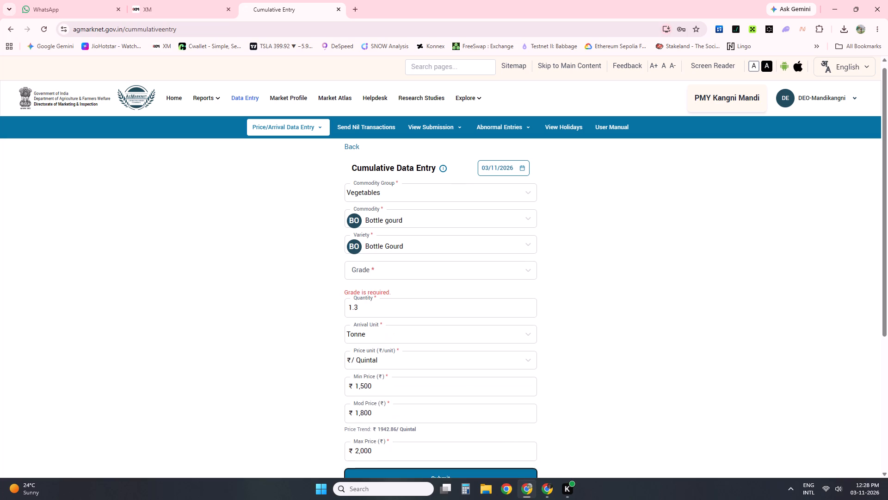
# Set the bottle gourd entry's grade to FAQ, submit it and close the confirmation.
pyautogui.click(407, 256)
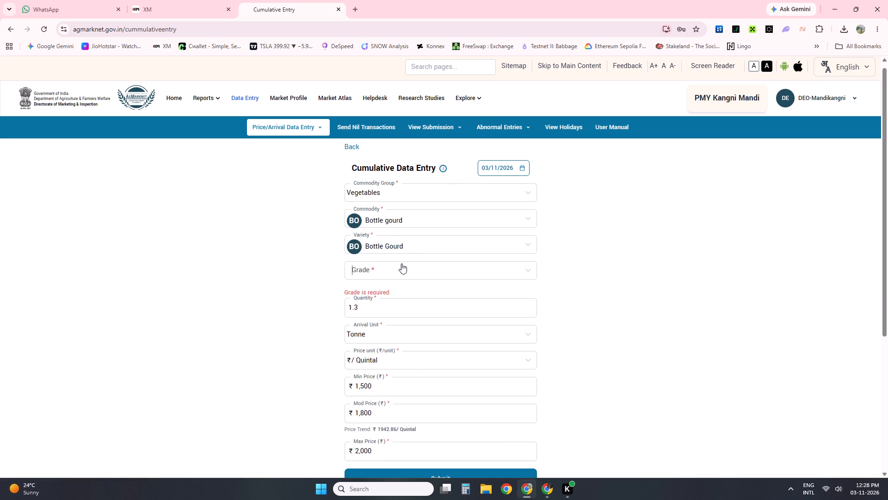
pyautogui.click(401, 264)
pyautogui.click(383, 294)
pyautogui.click(312, 306)
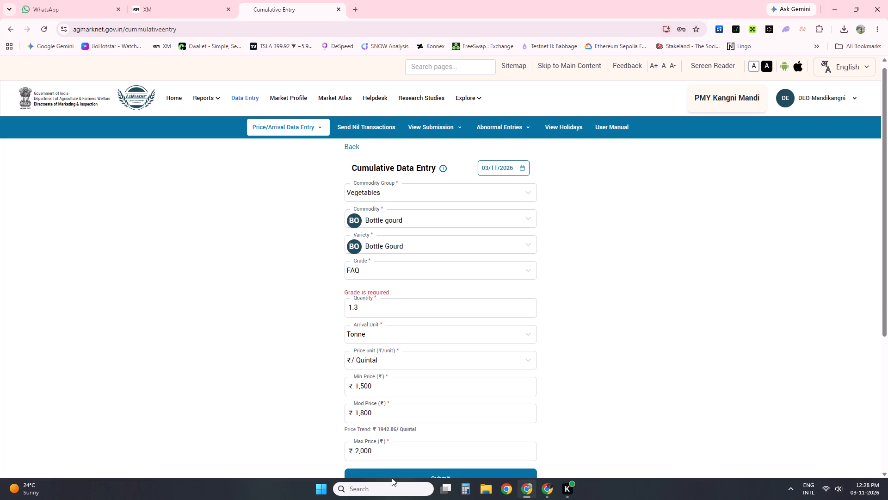
pyautogui.click(392, 478)
pyautogui.click(395, 471)
pyautogui.click(451, 315)
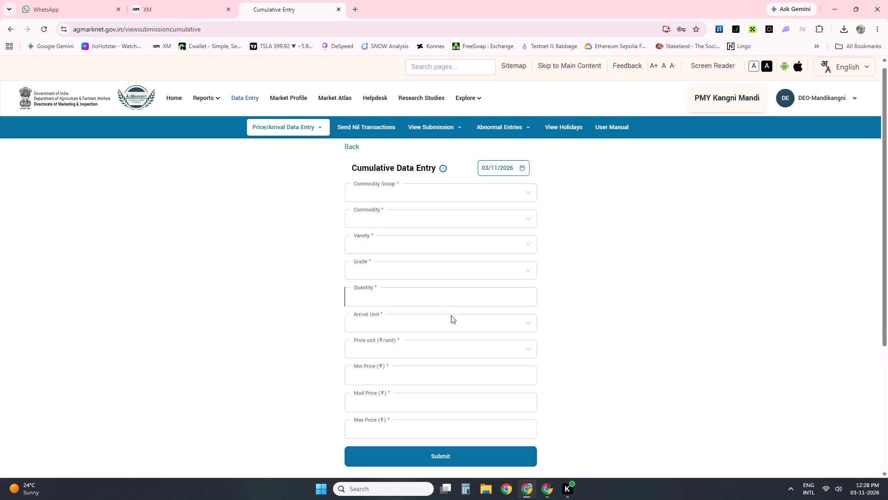
# Add a new vegetable entry with commodity Brinjal, variety Brinjal and grade FAQ.
pyautogui.click(824, 459)
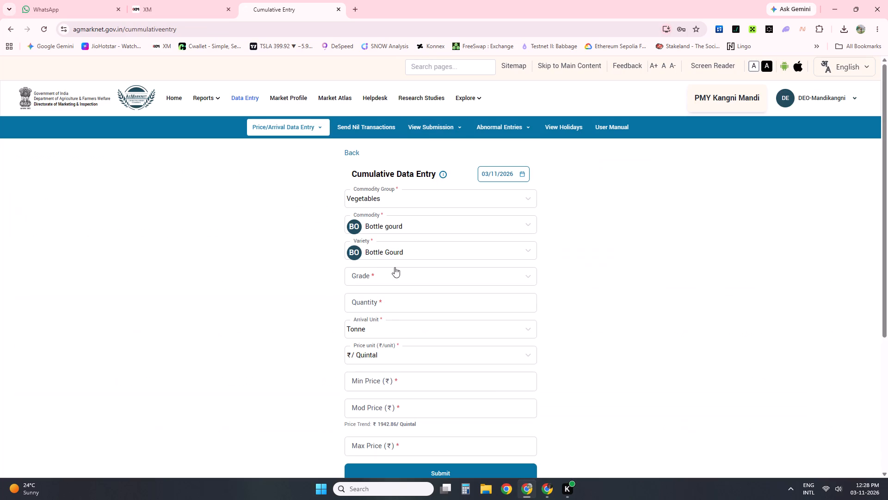
pyautogui.click(414, 227)
pyautogui.scroll(-1, 407, 275)
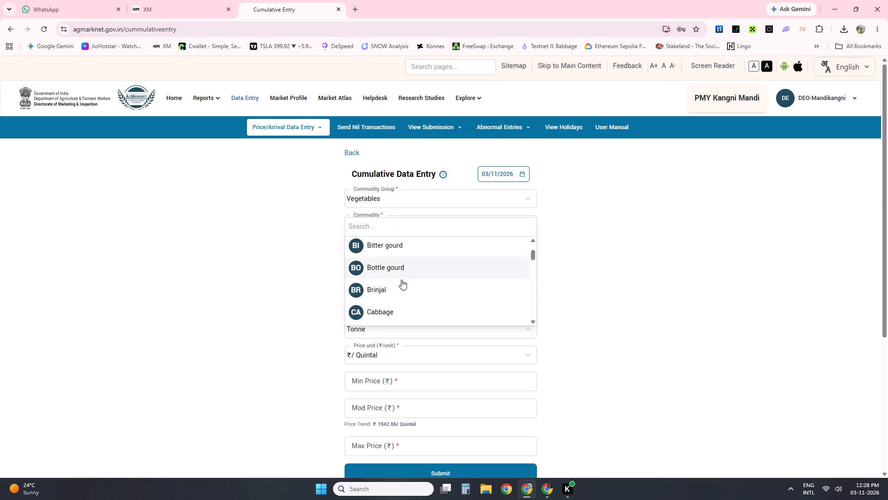
pyautogui.click(391, 289)
pyautogui.click(389, 257)
pyautogui.click(385, 274)
pyautogui.click(385, 277)
pyautogui.click(385, 293)
pyautogui.click(389, 304)
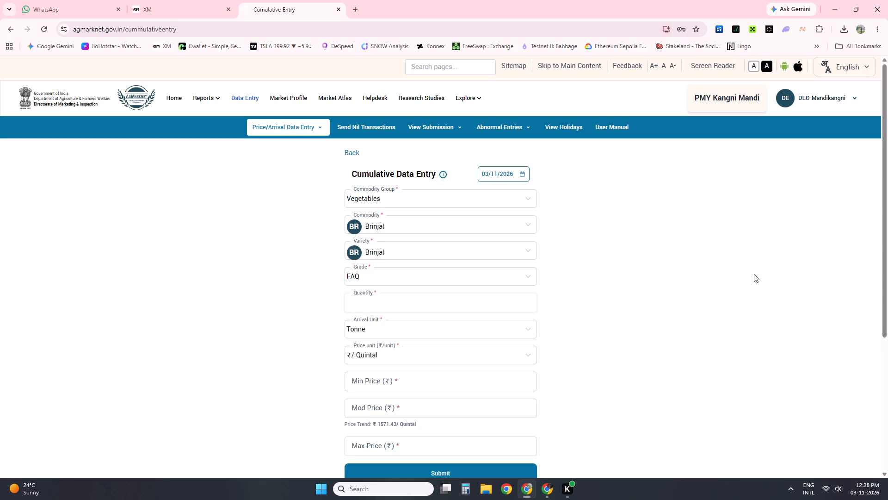
# Fill the brinjal entry with quantity 0.9 tonne, min price 2000, mod price 2200 and max price 2300.
pyautogui.write('0.9')
pyautogui.press('Tab')
pyautogui.press('Tab')
pyautogui.press('Tab')
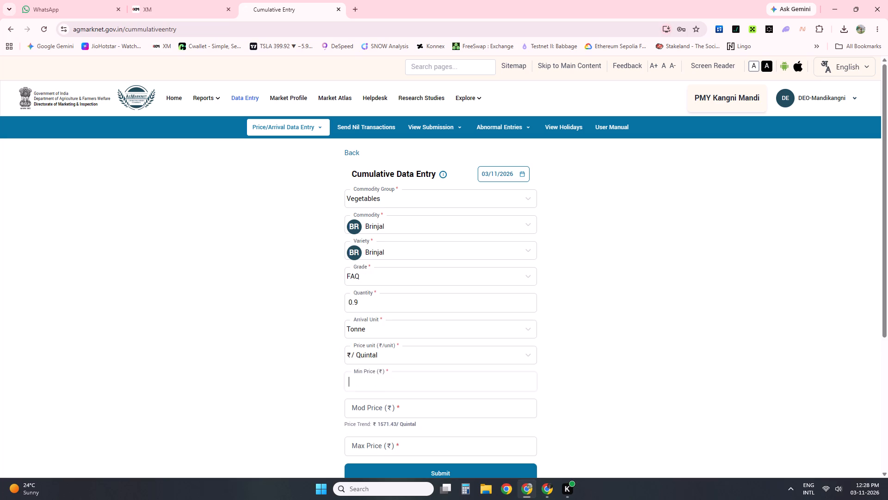
pyautogui.write('2000')
pyautogui.press('Tab')
pyautogui.write('22200')
pyautogui.press('BackSpace')
pyautogui.press('BackSpace')
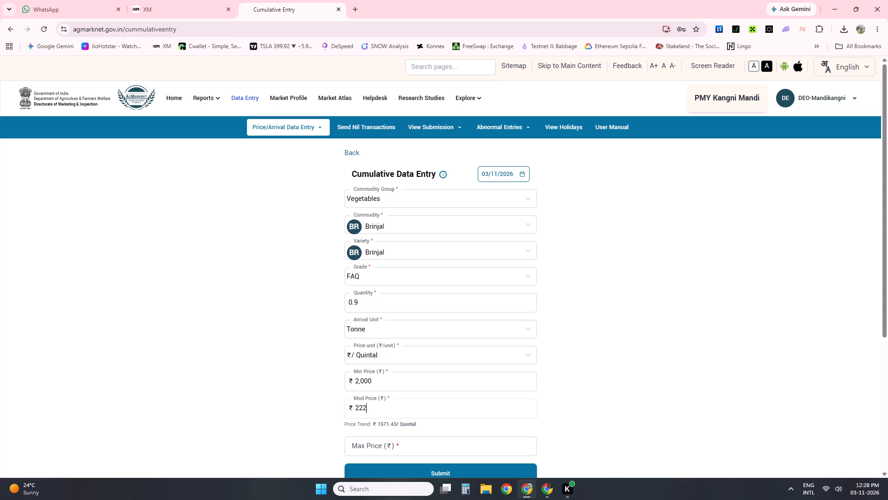
pyautogui.press('BackSpace')
pyautogui.write('00')
pyautogui.press('Tab')
pyautogui.write('2300')
# Submit the brinjal entry and close the submission confirmation.
pyautogui.press('Tab')
pyautogui.press('Return')
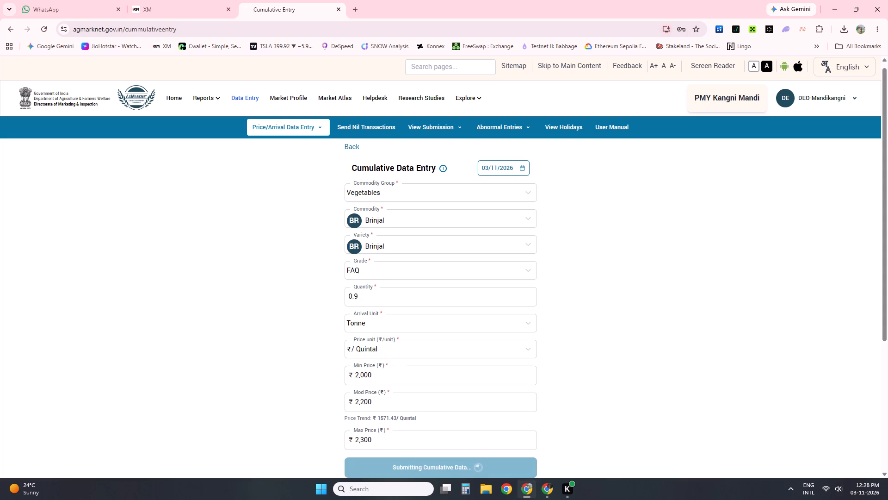
pyautogui.press('Tab')
pyautogui.press('Return')
pyautogui.click(448, 169)
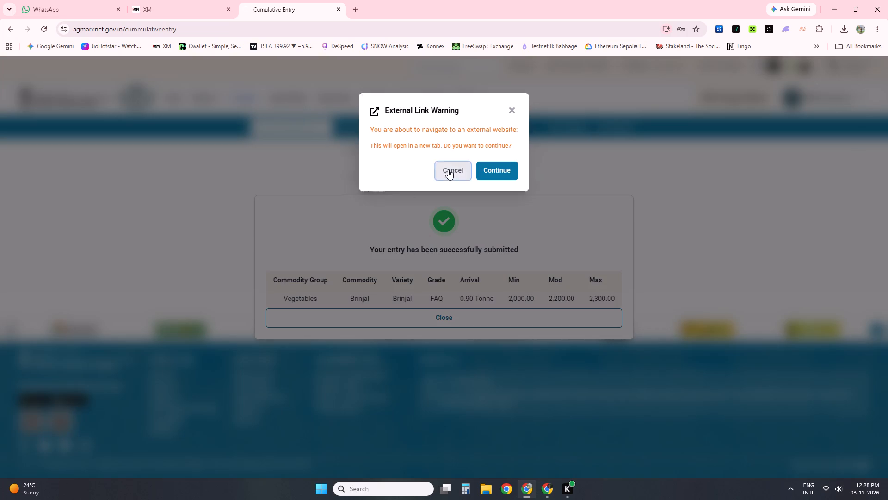
pyautogui.click(424, 317)
# Add a new vegetable entry with commodity Cabbage, variety Cabbage and grade FAQ.
pyautogui.scroll(-5, 781, 300)
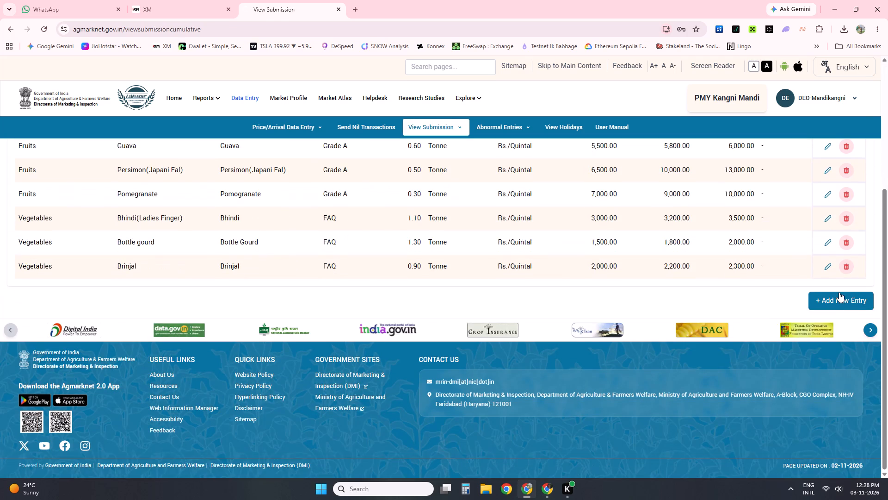
pyautogui.click(840, 300)
pyautogui.click(381, 226)
pyautogui.scroll(-1, 402, 293)
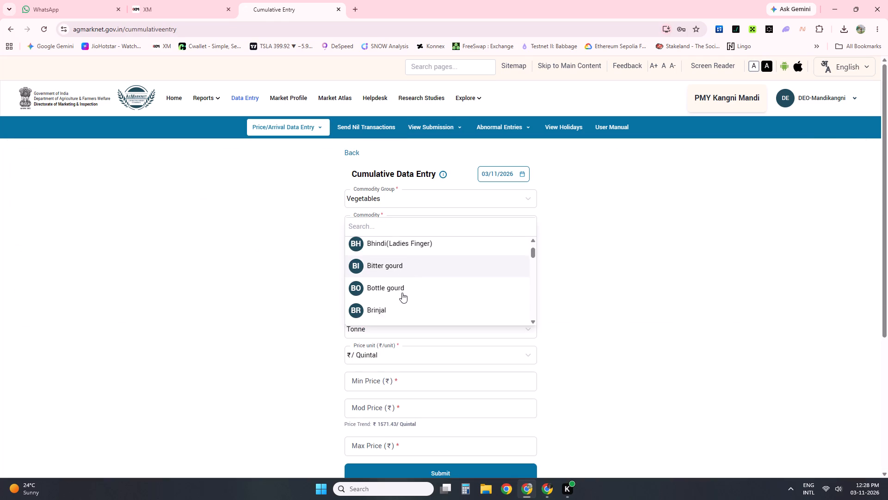
pyautogui.scroll(-1, 402, 293)
pyautogui.click(388, 260)
pyautogui.click(390, 243)
pyautogui.click(392, 268)
pyautogui.click(394, 283)
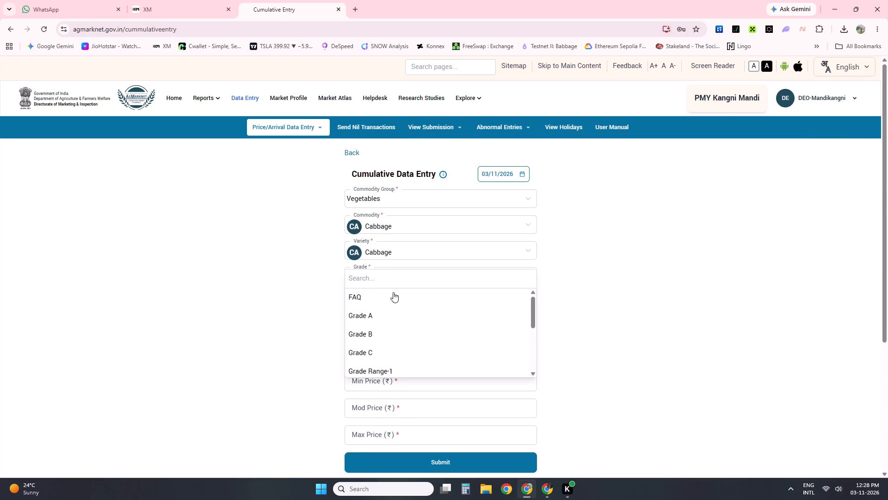
pyautogui.doubleClick(392, 304)
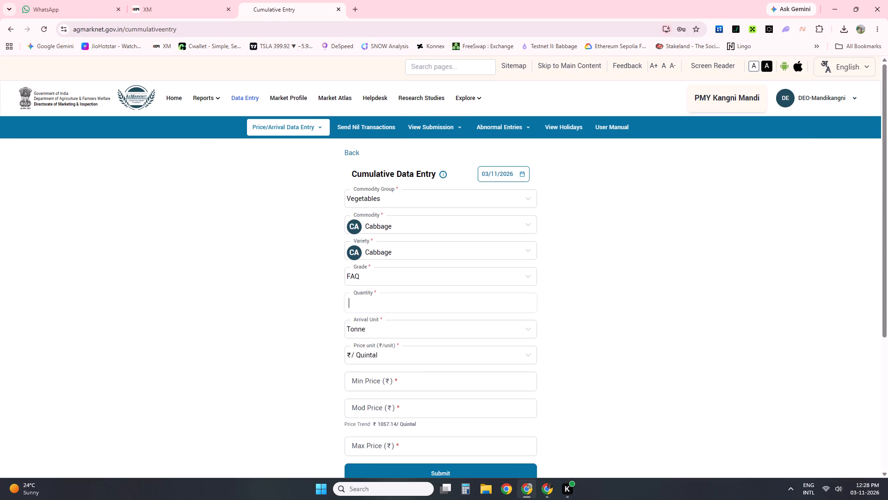
# Submit the cabbage entry with quantity 2.1 tonne, min price 700, mod price 800 and max price 1000, and close the confirmation.
pyautogui.write('2.1')
pyautogui.press('Tab')
pyautogui.press('Tab')
pyautogui.press('Tab')
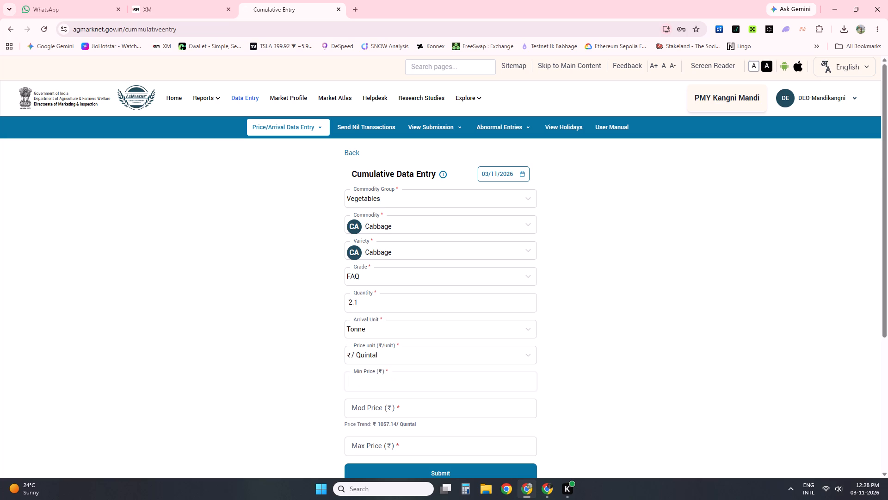
pyautogui.write('7000')
pyautogui.press('BackSpace')
pyautogui.press('Tab')
pyautogui.write('800')
pyautogui.press('Tab')
pyautogui.write('1000')
pyautogui.press('Tab')
pyautogui.press('Return')
pyautogui.press('Tab')
pyautogui.press('Return')
# Add a new vegetable entry with commodity Capsicum, variety Capsicum and grade FAQ.
pyautogui.scroll(-5, 726, 400)
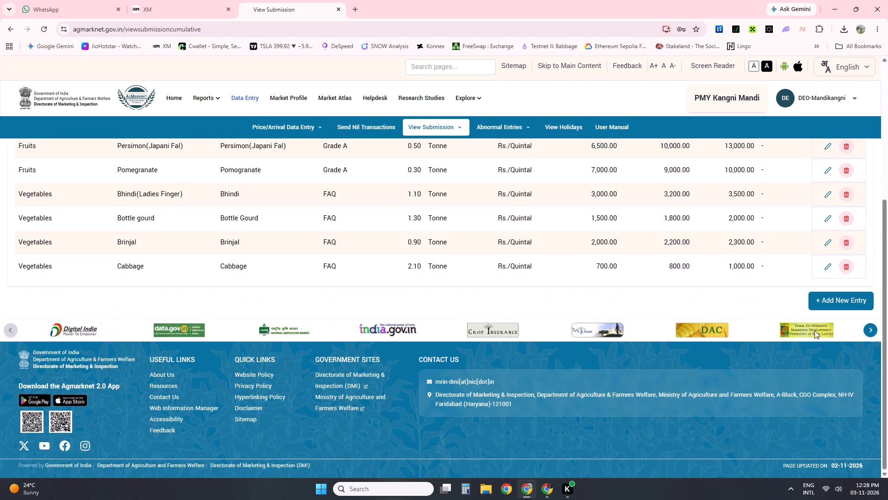
pyautogui.click(845, 294)
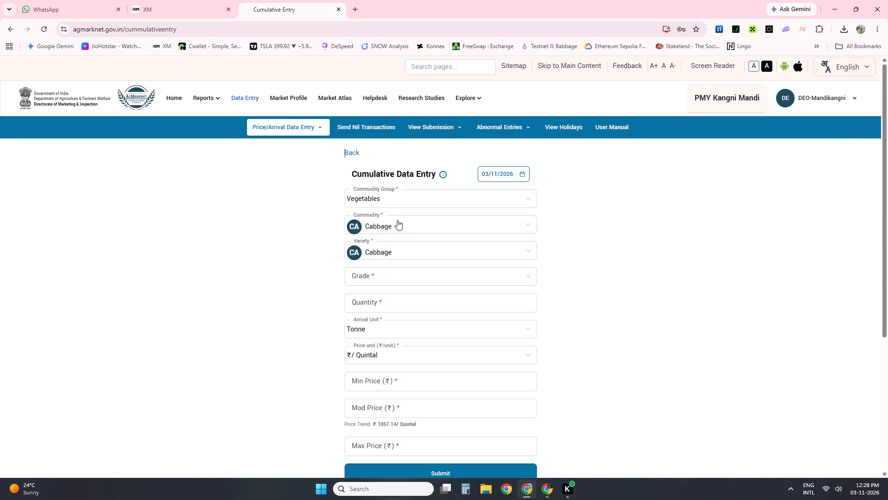
pyautogui.click(397, 220)
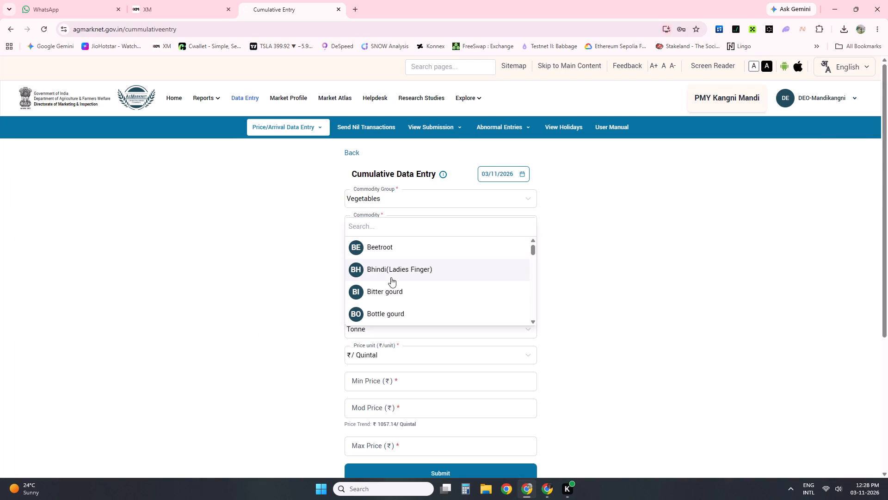
pyautogui.scroll(-2, 399, 291)
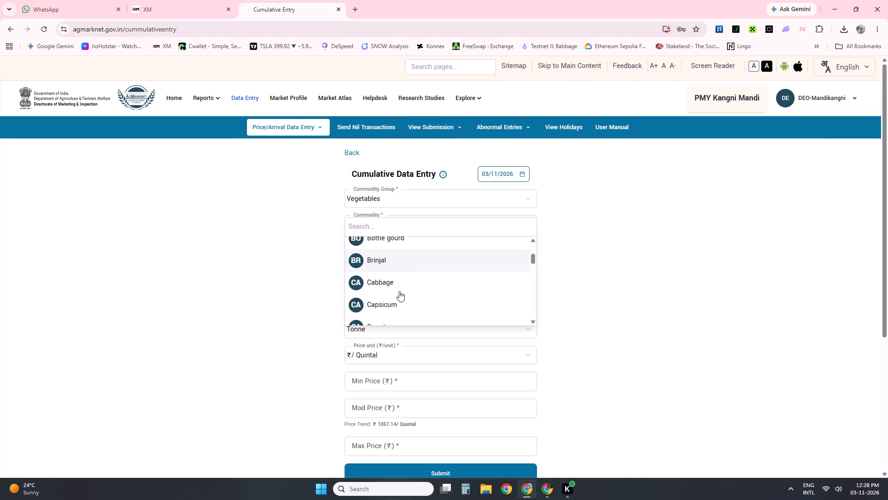
pyautogui.scroll(-1, 399, 291)
pyautogui.scroll(1, 387, 250)
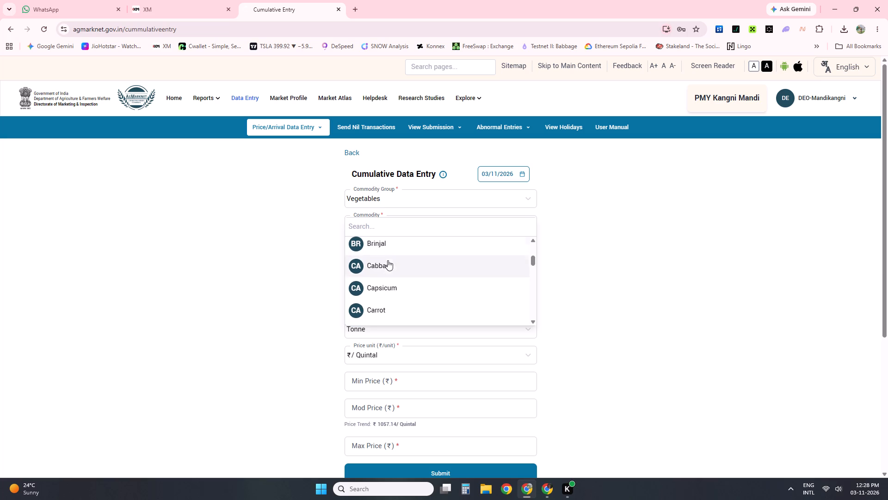
pyautogui.click(390, 291)
pyautogui.click(387, 250)
pyautogui.click(391, 268)
pyautogui.click(393, 274)
pyautogui.doubleClick(393, 297)
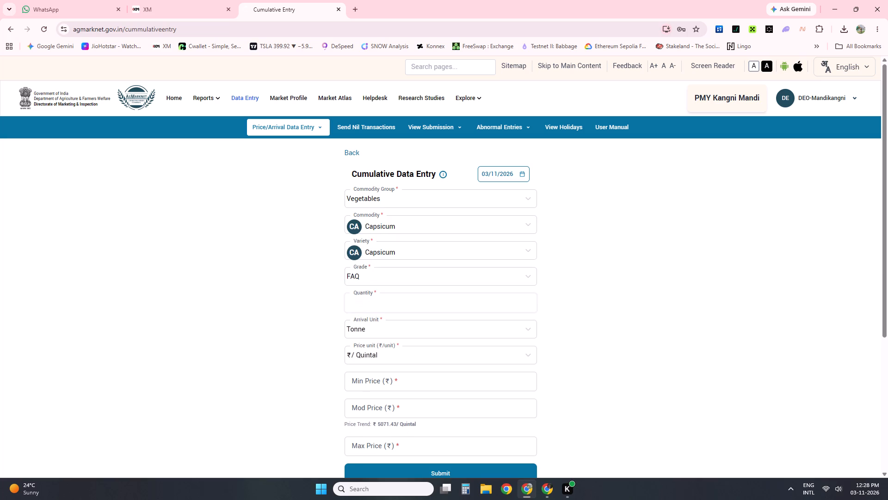
# Submit the capsicum entry with quantity 0.8 tonne, min price 3000, mod price 3200 and max price 3500, and close the confirmation.
pyautogui.write('0.8')
pyautogui.press('Tab')
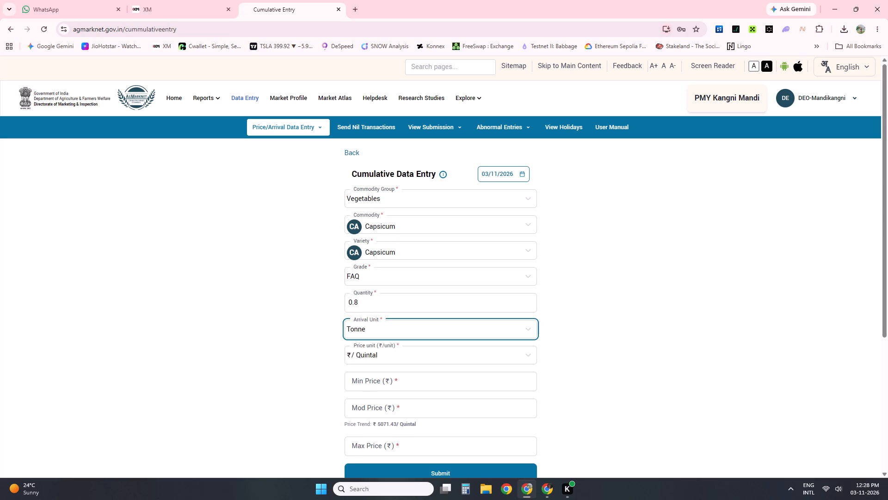
pyautogui.press('Tab')
pyautogui.press('Tab')
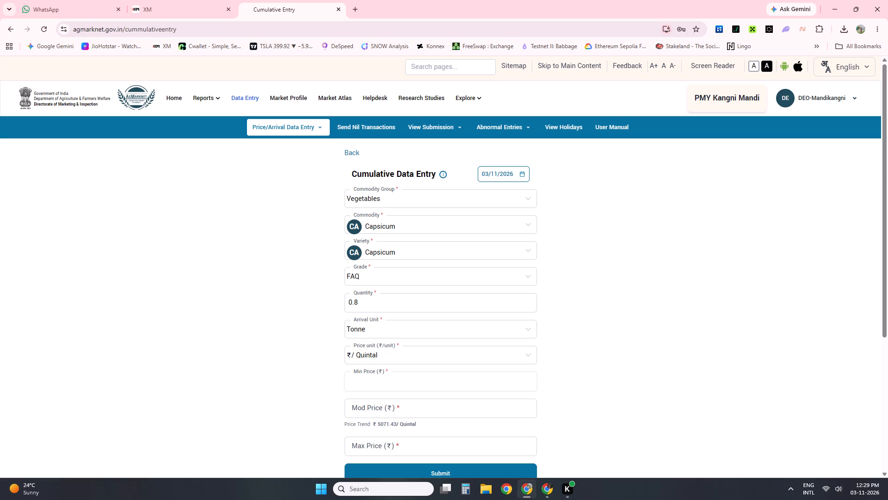
pyautogui.write('3000')
pyautogui.press('Tab')
pyautogui.write('3200')
pyautogui.press('Tab')
pyautogui.write('3500')
pyautogui.press('Tab')
pyautogui.press('Return')
pyautogui.press('Tab')
pyautogui.press('Return')
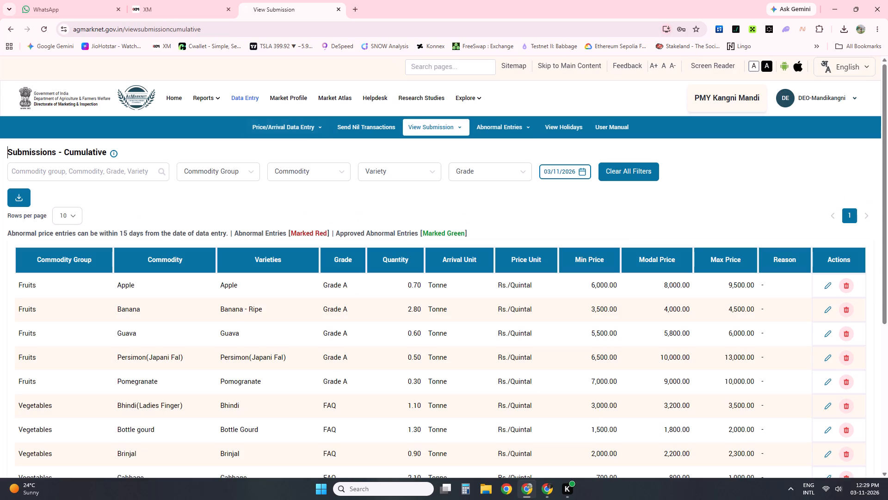
# Add a new vegetable entry with commodity Carrot, variety Carrot and grade FAQ.
pyautogui.scroll(-3, 637, 300)
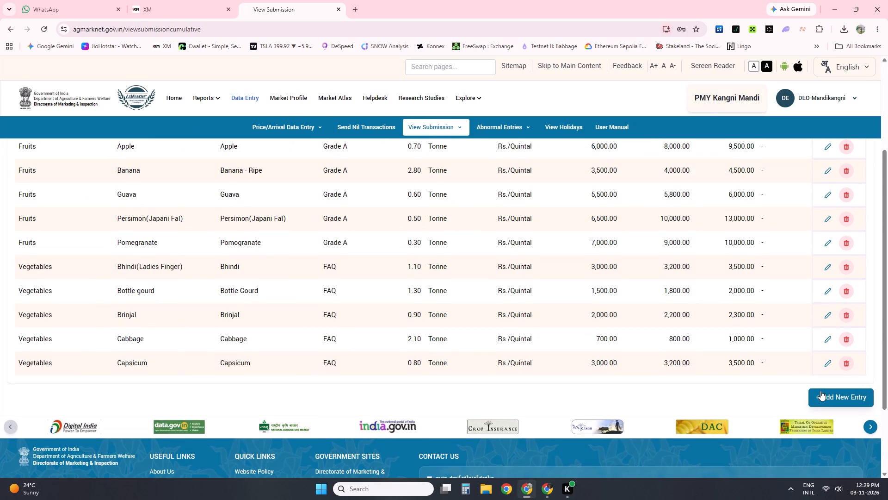
pyautogui.click(826, 396)
pyautogui.click(407, 225)
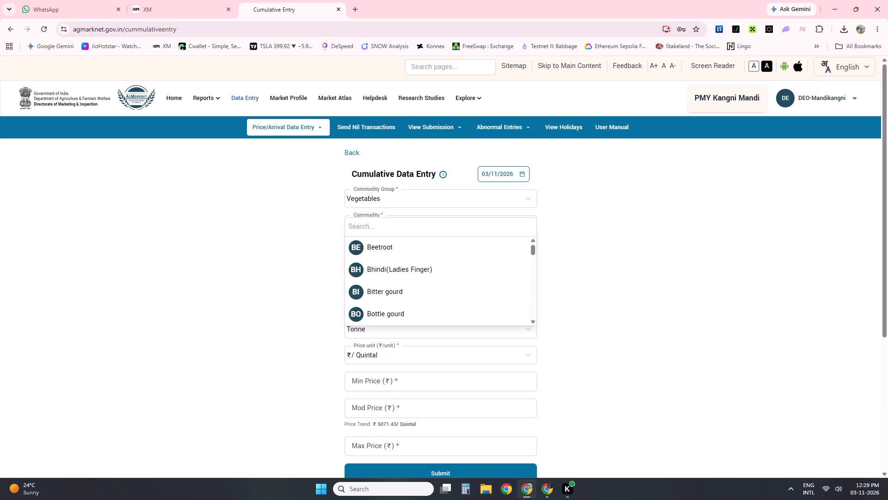
pyautogui.scroll(-2, 414, 290)
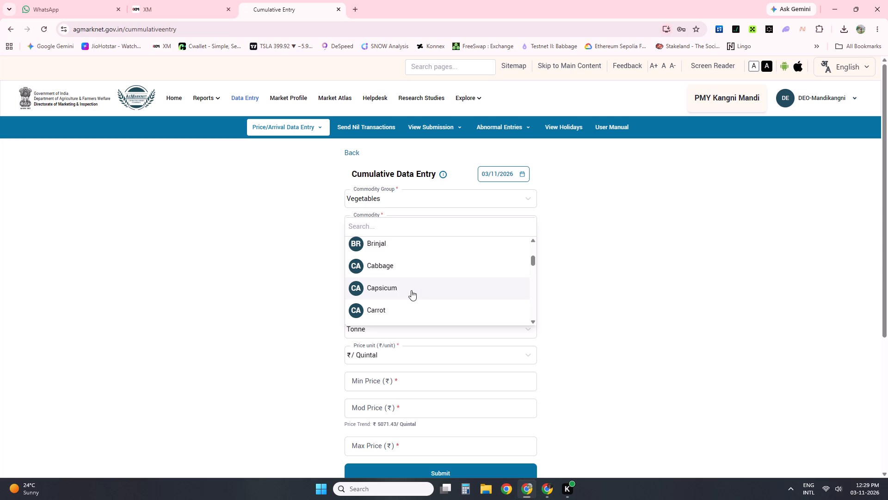
pyautogui.click(399, 306)
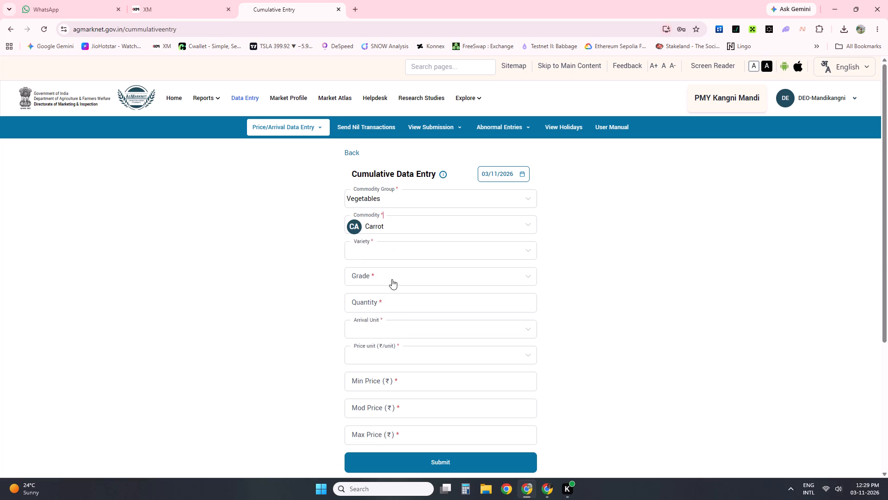
pyautogui.click(394, 252)
pyautogui.click(392, 274)
pyautogui.click(388, 281)
pyautogui.click(383, 297)
# Submit the carrot entry with quantity 0.2 tonne and min, mod and max prices all 3000, and close the confirmation.
pyautogui.click(395, 301)
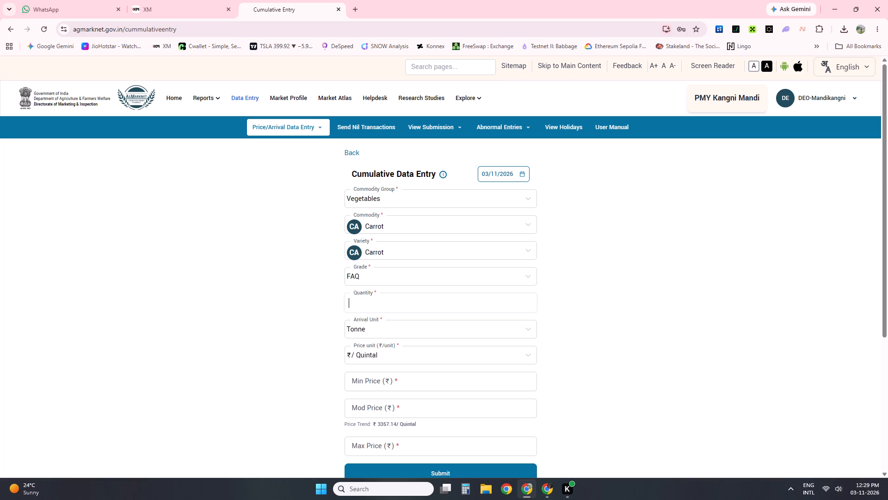
pyautogui.write('0.2')
pyautogui.press('Tab')
pyautogui.press('Tab')
pyautogui.press('Tab')
pyautogui.write('3000')
pyautogui.press('Tab')
pyautogui.write('3000')
pyautogui.press('Tab')
pyautogui.write('3000')
pyautogui.press('Tab')
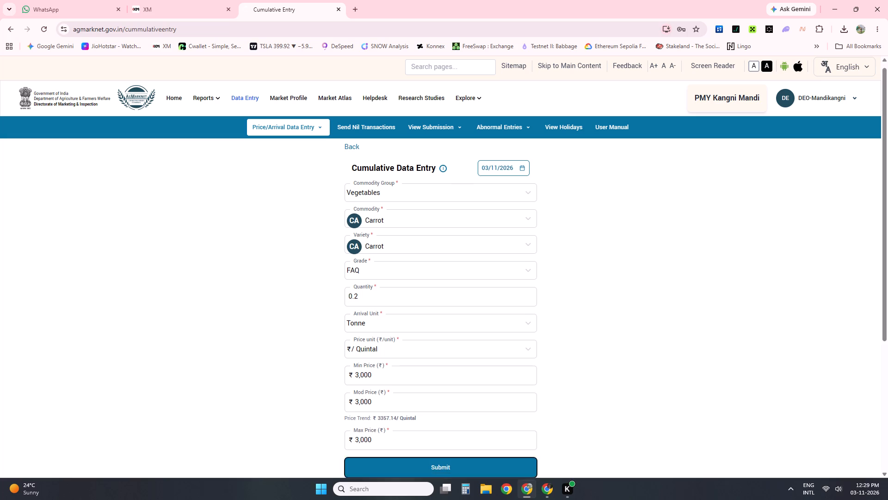
pyautogui.press('Return')
pyautogui.press('Tab')
pyautogui.press('Return')
# Add a new vegetable entry with commodity Cauliflower, variety Cauliflower and grade FAQ.
pyautogui.scroll(-5, 419, 299)
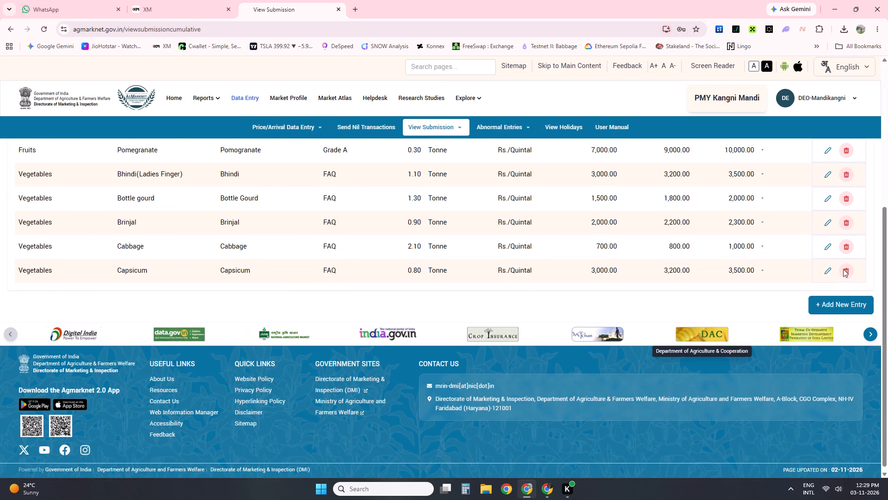
pyautogui.click(834, 303)
pyautogui.click(396, 226)
pyautogui.scroll(-4, 397, 289)
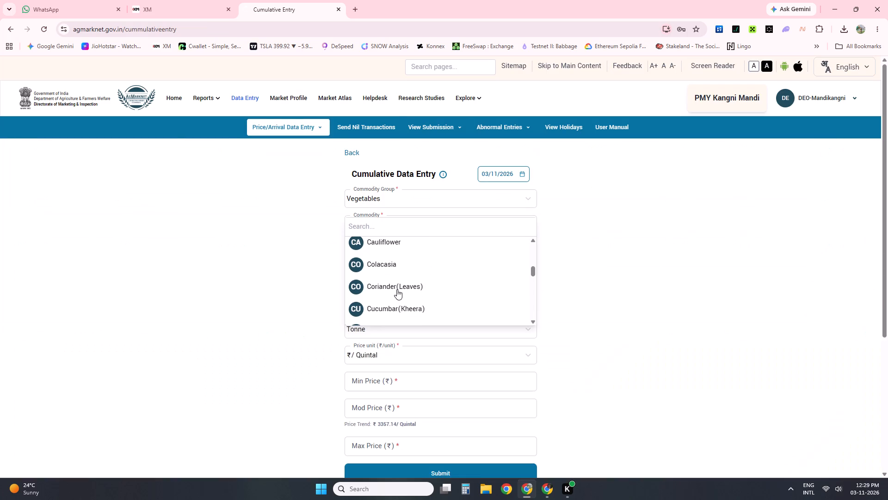
pyautogui.scroll(1, 397, 289)
pyautogui.click(397, 289)
pyautogui.click(387, 253)
pyautogui.click(386, 269)
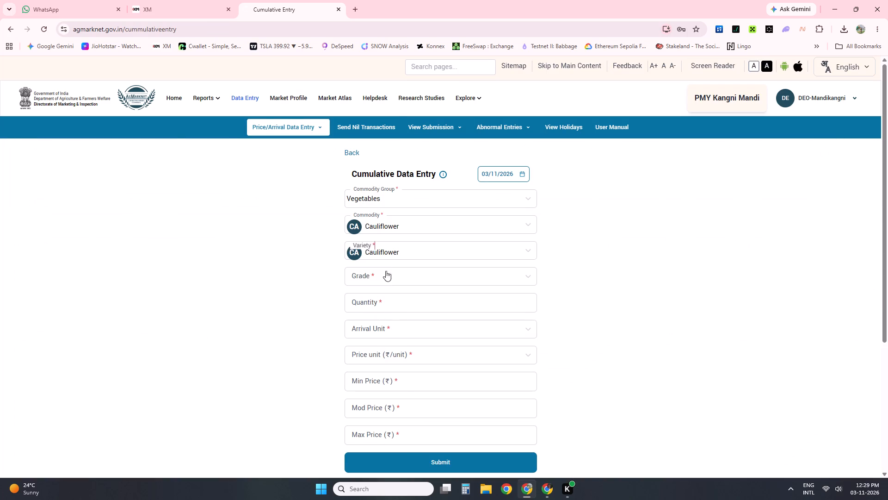
pyautogui.click(385, 277)
pyautogui.click(385, 291)
# Submit the cauliflower entry with quantity 2.9 tonne, min price 500, mod price 1000 and max price 1200, and close the confirmation.
pyautogui.click(386, 301)
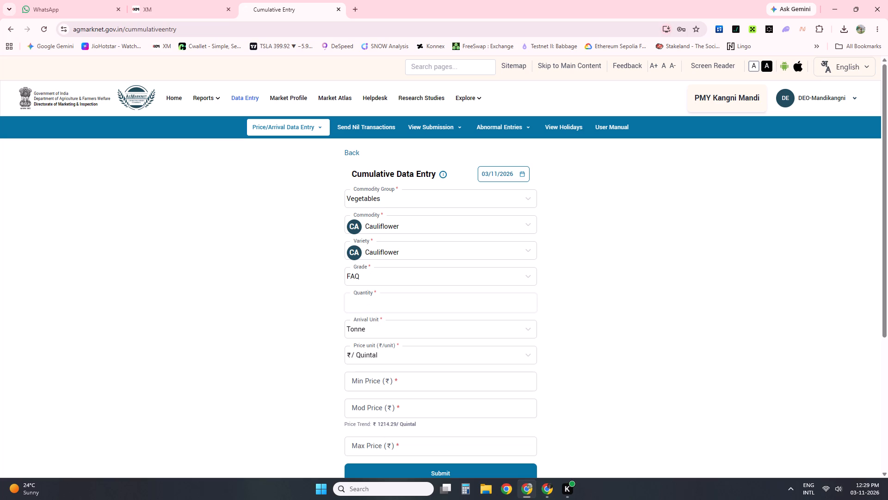
pyautogui.write('2.9')
pyautogui.press('Tab')
pyautogui.press('Tab')
pyautogui.press('Tab')
pyautogui.write('500')
pyautogui.press('Tab')
pyautogui.write('1000')
pyautogui.press('Tab')
pyautogui.write('1200')
pyautogui.press('Tab')
pyautogui.press('Return')
pyautogui.press('Tab')
pyautogui.press('Return')
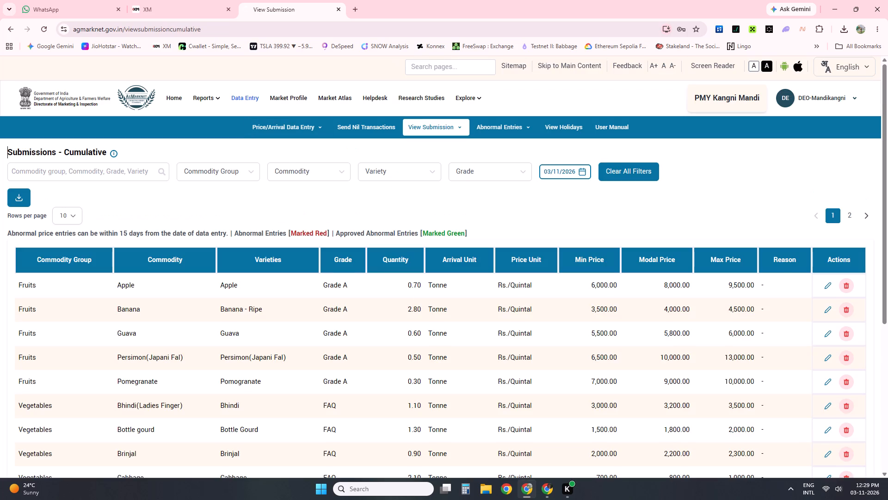
# Add a new vegetable entry with commodity Coriander(Leaves), variety Coriander and grade FAQ.
pyautogui.scroll(-6, 764, 325)
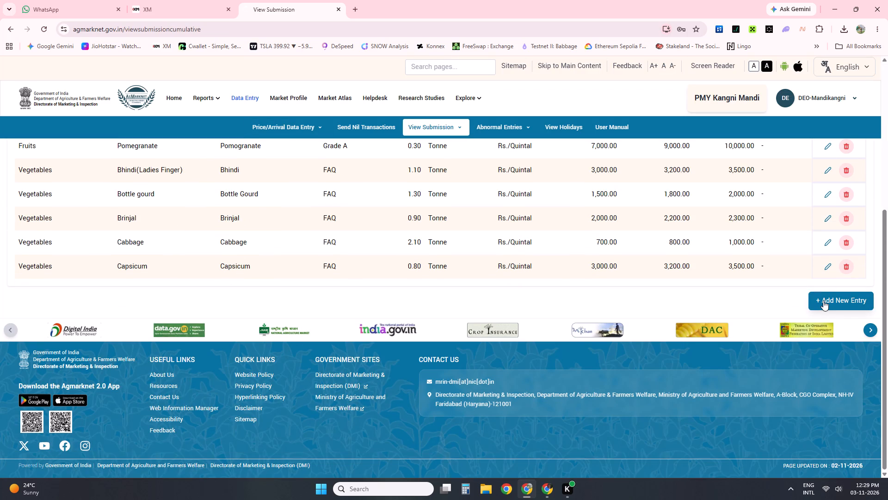
pyautogui.click(823, 300)
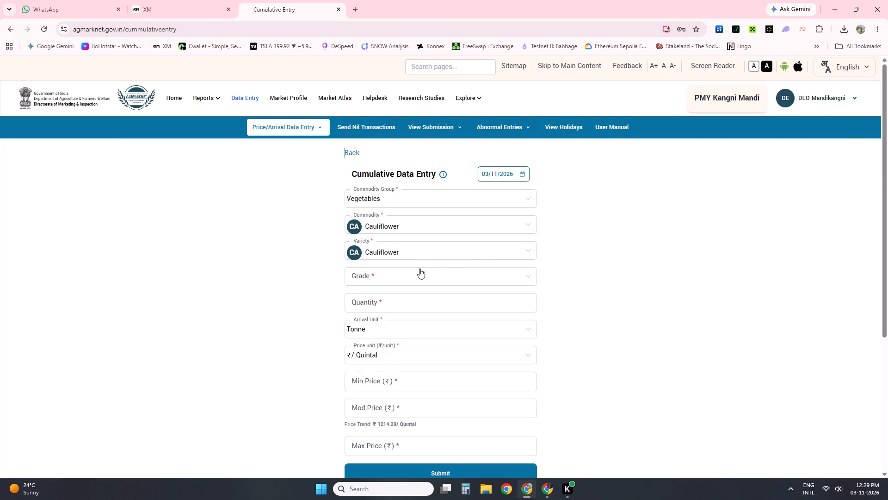
pyautogui.click(389, 226)
pyautogui.scroll(-2, 413, 277)
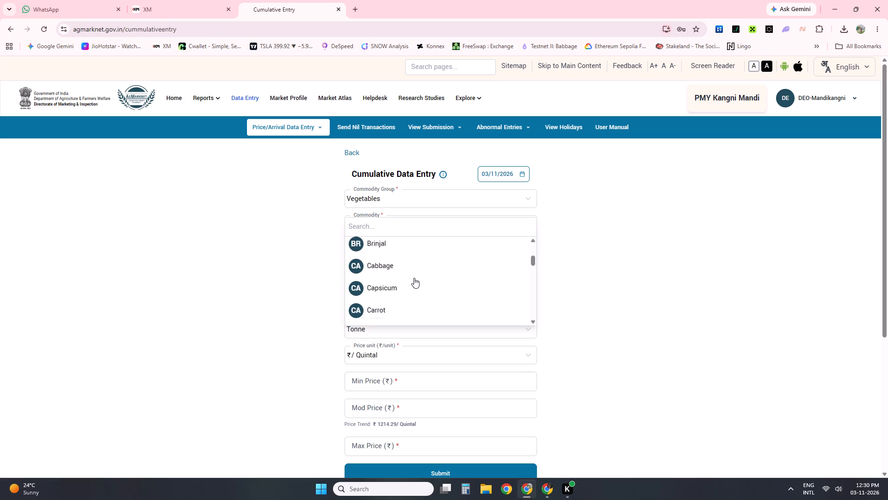
pyautogui.scroll(-2, 414, 278)
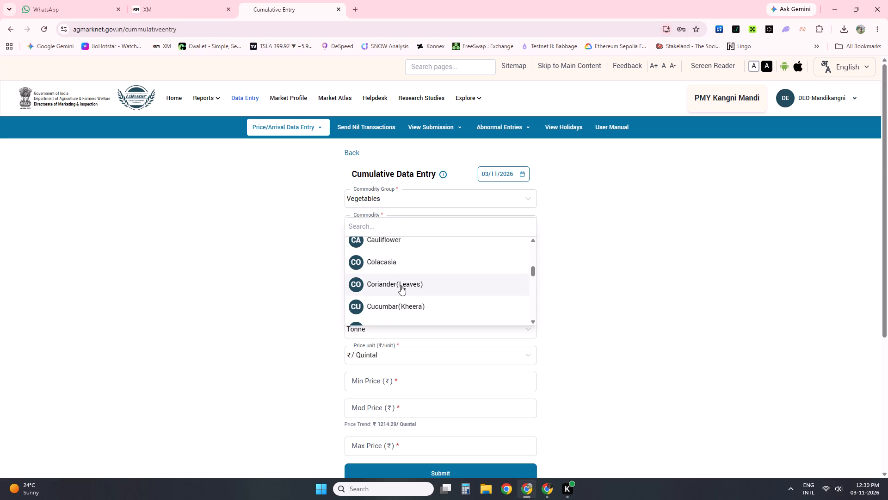
pyautogui.click(401, 285)
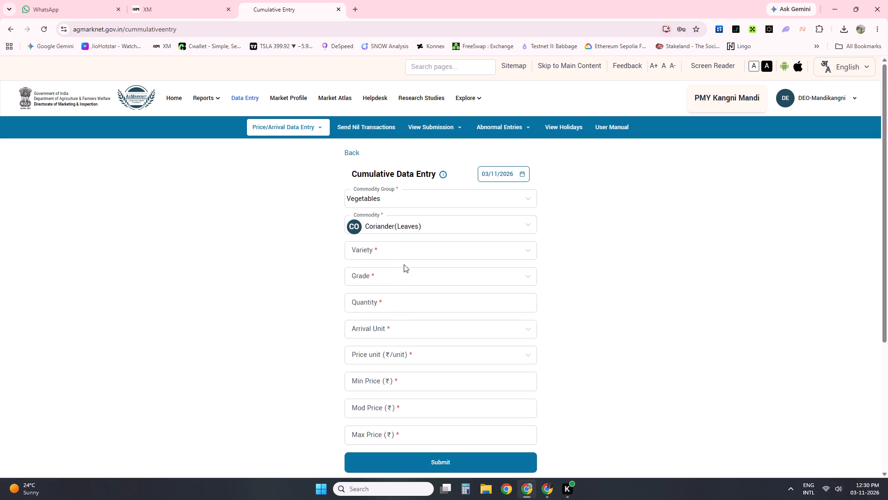
pyautogui.click(402, 254)
pyautogui.click(399, 269)
pyautogui.click(390, 287)
pyautogui.click(387, 273)
pyautogui.doubleClick(386, 294)
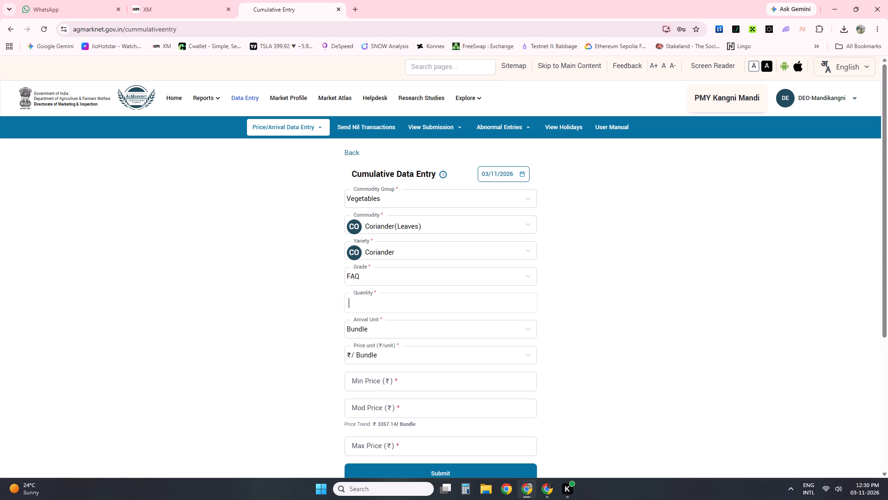
# Set the coriander quantity to 0.2, with arrival unit Quintal and price unit ₹/ Quintal.
pyautogui.write('0.2')
pyautogui.press('Tab')
pyautogui.press('Tab')
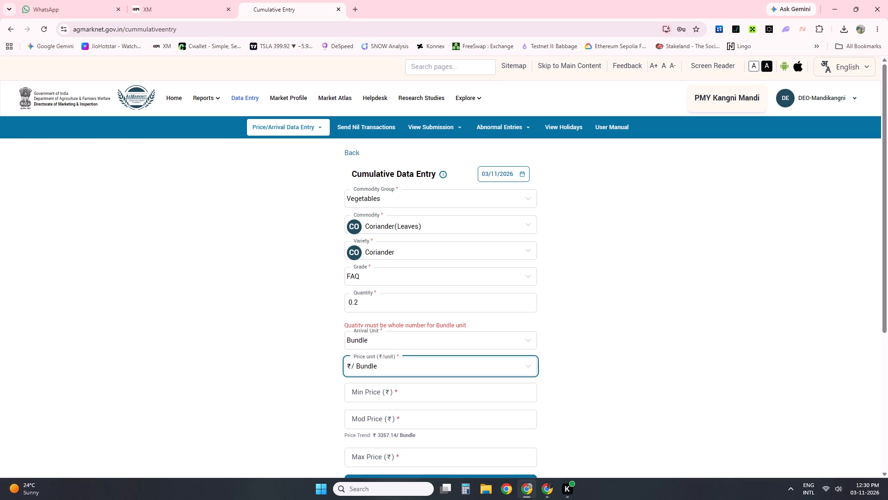
pyautogui.click(400, 346)
pyautogui.click(377, 346)
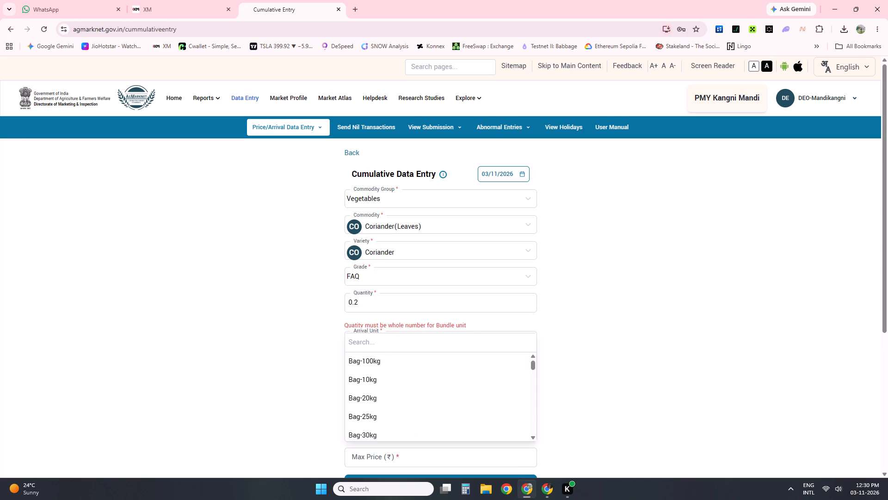
pyautogui.press('q')
pyautogui.click(362, 361)
pyautogui.click(362, 361)
pyautogui.click(367, 375)
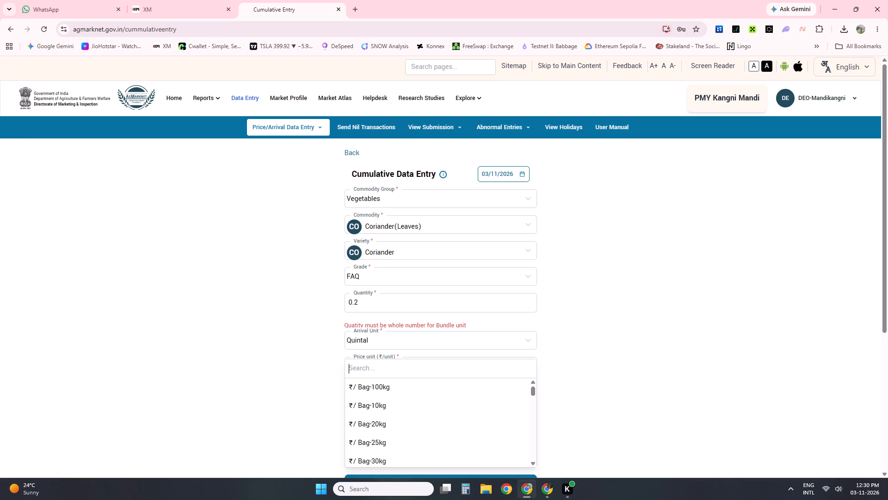
pyautogui.press('q')
pyautogui.click(375, 387)
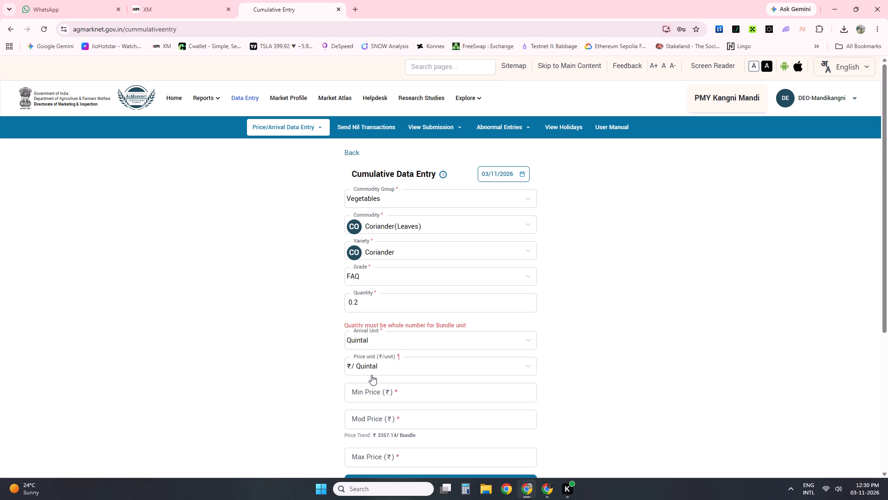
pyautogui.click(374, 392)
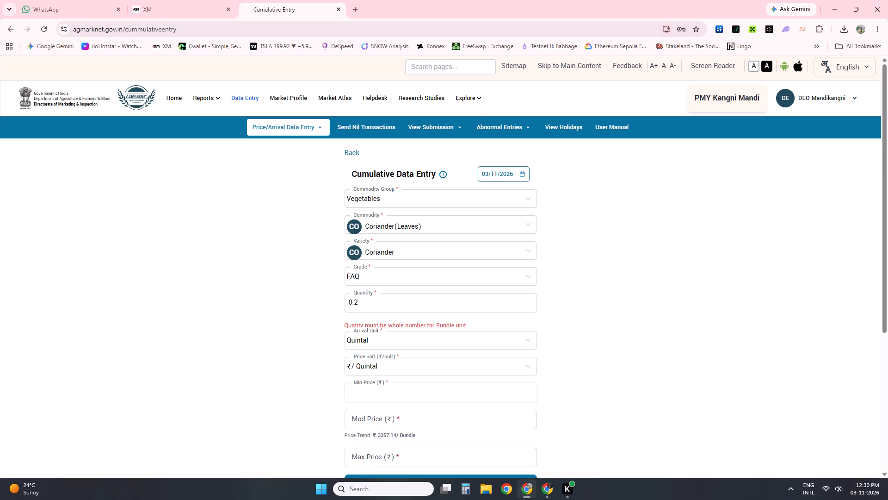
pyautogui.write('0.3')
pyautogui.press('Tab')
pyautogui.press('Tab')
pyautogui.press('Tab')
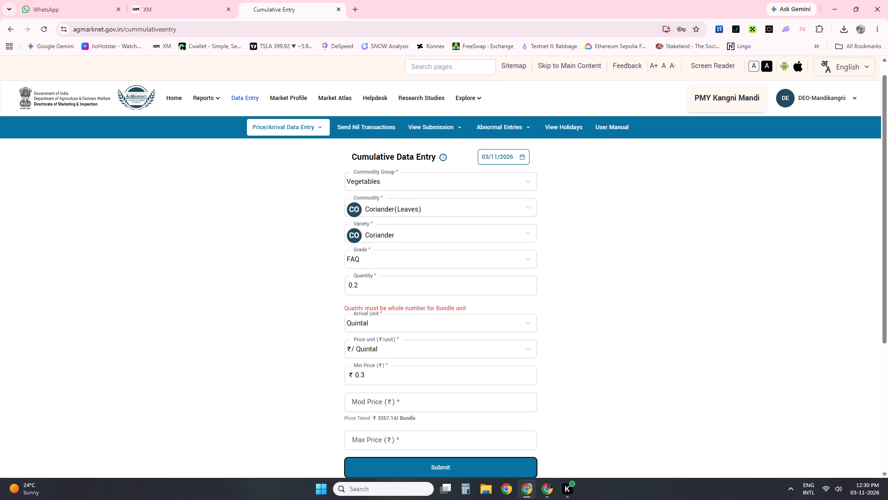
# Submit the coriander entry with min price 3000, mod price 3500 and max price 4000, and close the confirmation.
pyautogui.moveTo(365, 378); pyautogui.dragTo(306, 386)
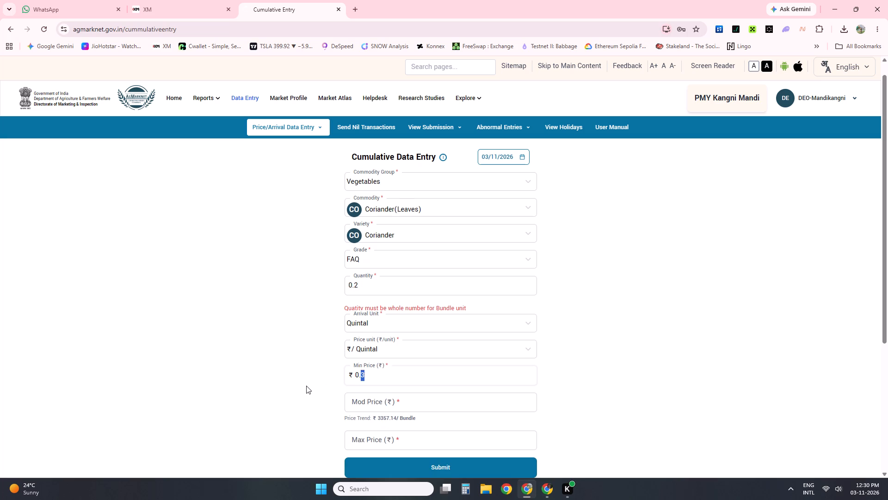
pyautogui.write('3000')
pyautogui.press('Tab')
pyautogui.write('3500')
pyautogui.press('Tab')
pyautogui.write('4000')
pyautogui.press('Tab')
pyautogui.press('Return')
pyautogui.press('Tab')
pyautogui.press('Return')
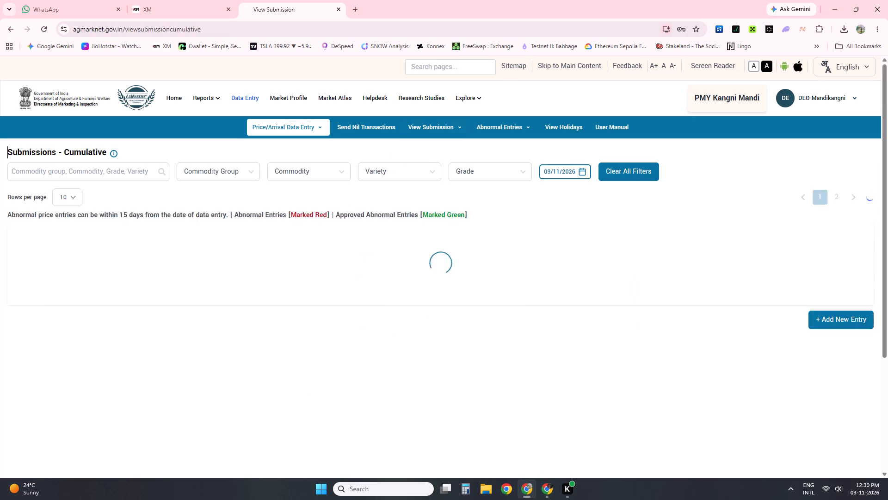
# Add a new vegetable entry with commodity Cucumbar(Kheera), variety Cucumbar and grade FAQ.
pyautogui.scroll(-5, 659, 373)
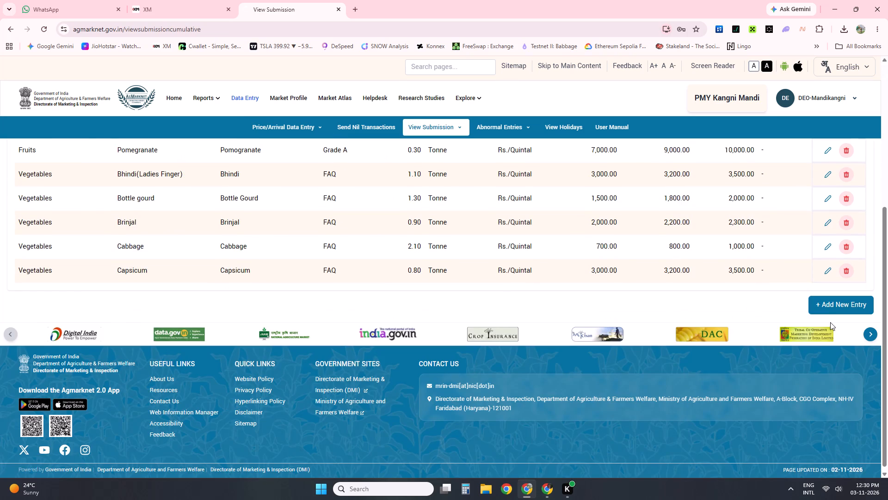
pyautogui.click(831, 308)
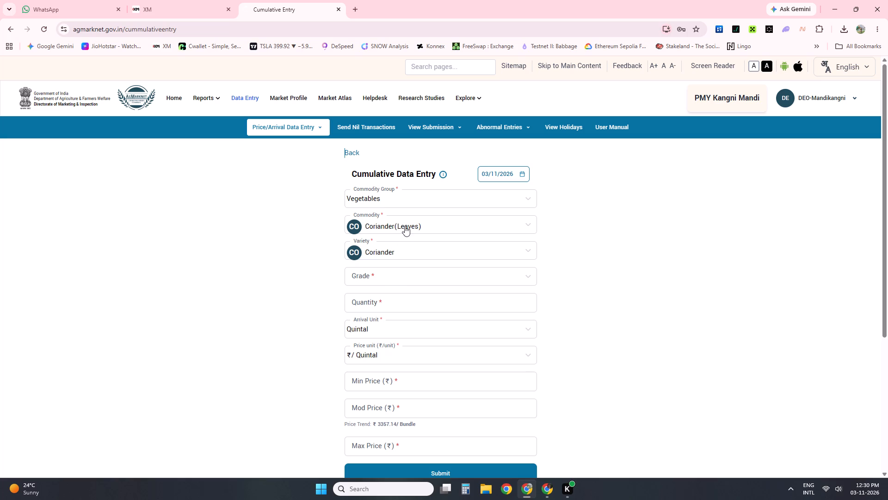
pyautogui.click(405, 226)
pyautogui.scroll(-5, 407, 282)
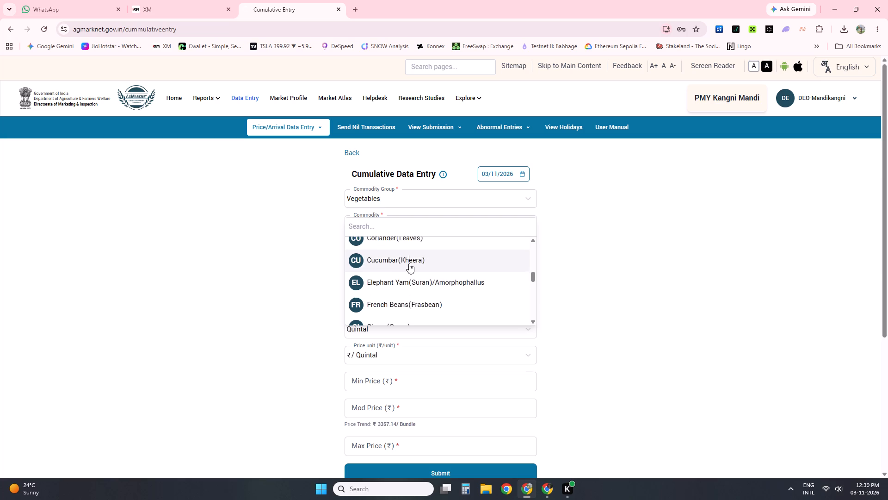
pyautogui.click(409, 263)
pyautogui.click(396, 247)
pyautogui.doubleClick(388, 274)
pyautogui.click(389, 297)
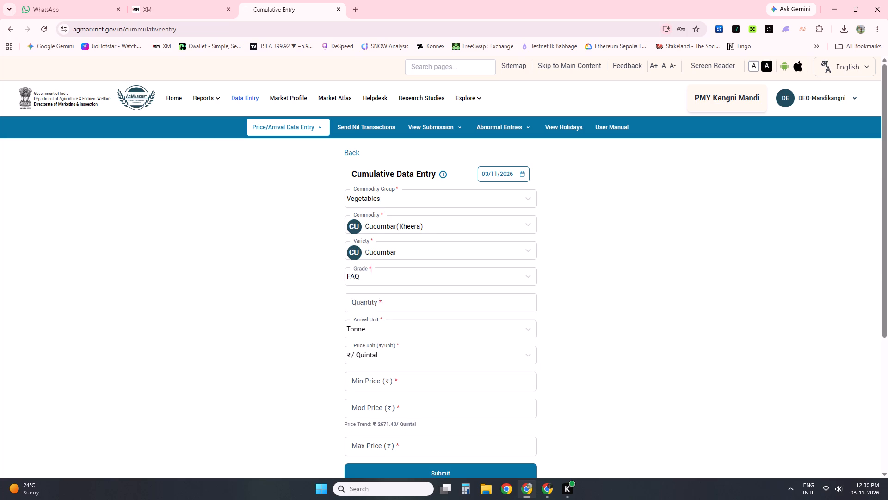
# Submit the cucumber entry with quantity 1 tonne, min price 3000, mod price 3200 and max price 3500, and close the confirmation.
pyautogui.click(389, 302)
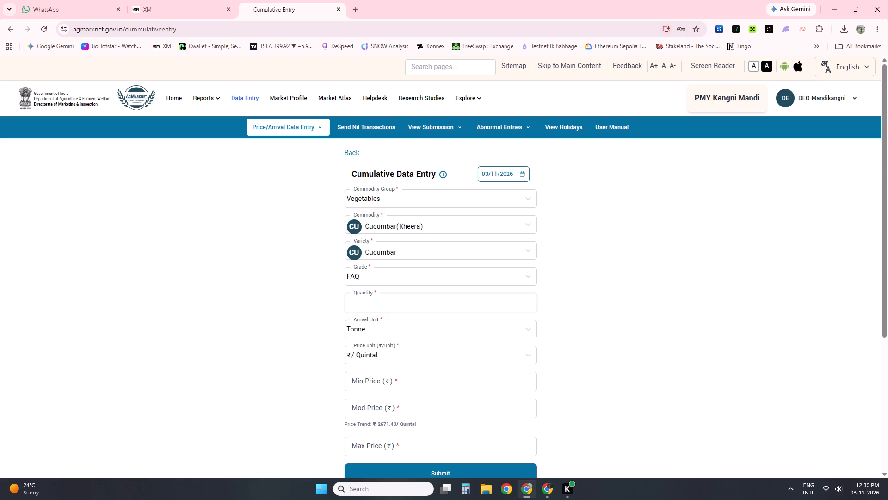
pyautogui.press('1')
pyautogui.press('Tab')
pyautogui.press('Tab')
pyautogui.press('Tab')
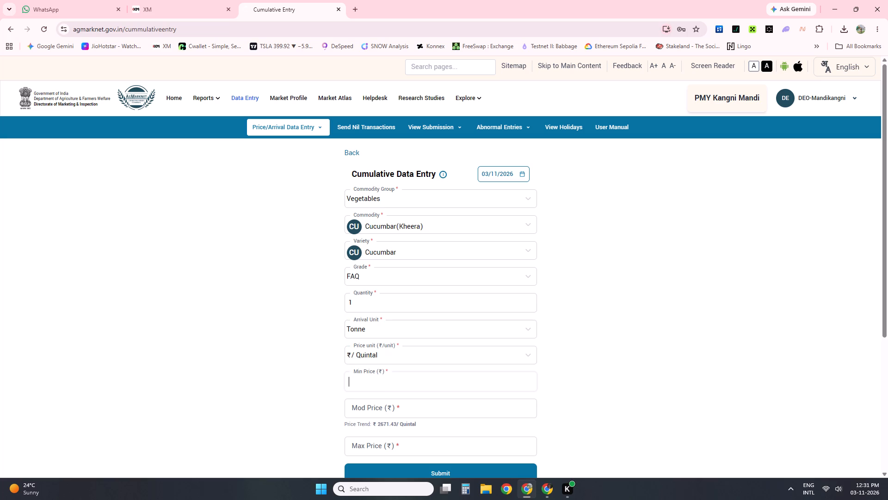
pyautogui.write('3000')
pyautogui.press('Tab')
pyautogui.write('3200')
pyautogui.press('Tab')
pyautogui.write('3500')
pyautogui.press('Tab')
pyautogui.press('Return')
pyautogui.press('Tab')
pyautogui.press('Return')
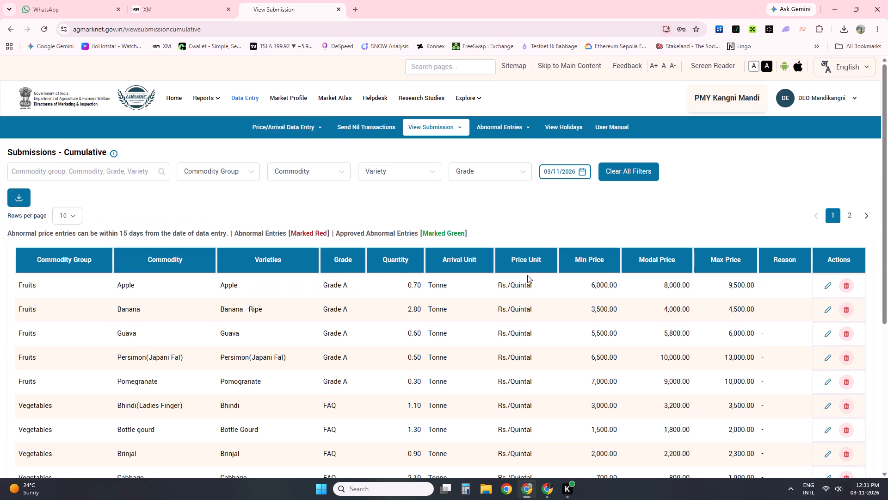
# Add a new vegetable entry with commodity French Beans(Frasbean), variety French Beans (Frasbean) and grade FAQ.
pyautogui.scroll(-4, 635, 269)
pyautogui.click(839, 353)
pyautogui.click(388, 228)
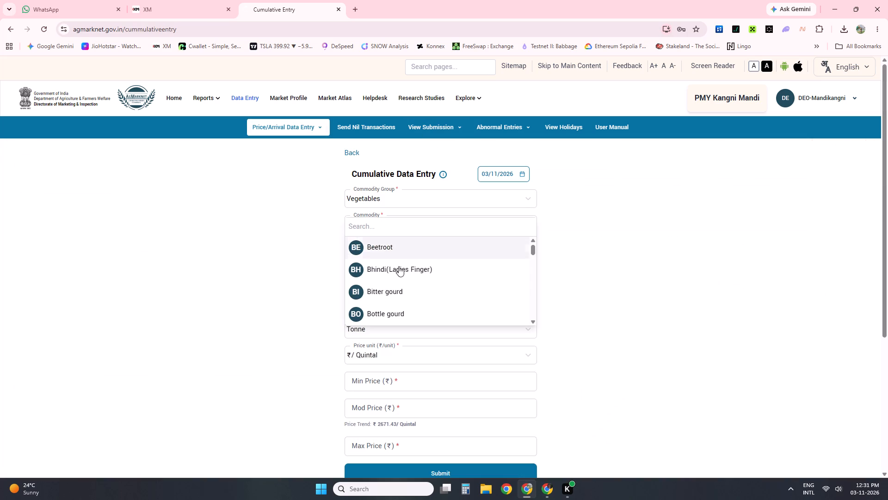
pyautogui.scroll(-5, 403, 274)
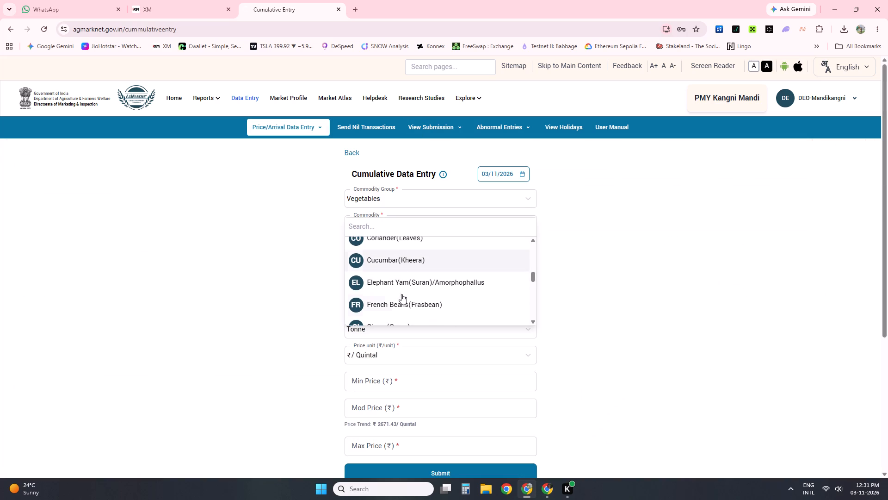
pyautogui.click(402, 301)
pyautogui.click(402, 251)
pyautogui.click(400, 269)
pyautogui.click(400, 283)
pyautogui.click(395, 301)
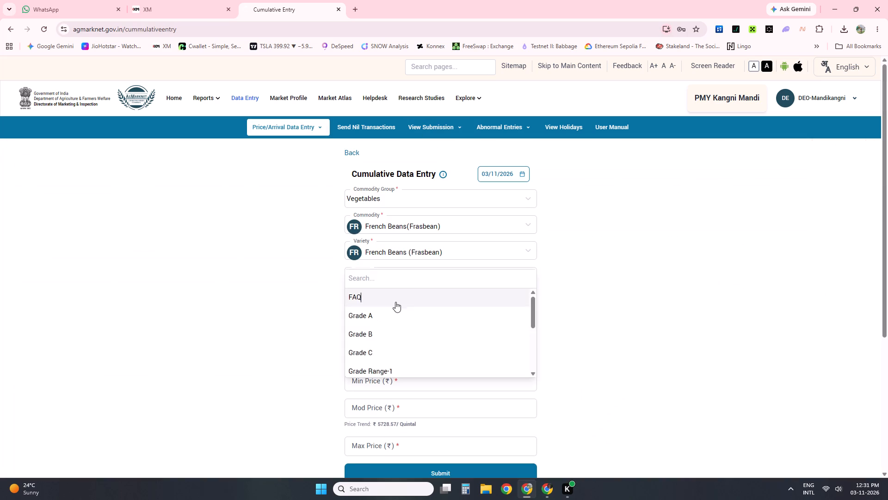
# Submit the French beans entry with quantity 0.4 tonne and min, mod and max price all 6000, and close the confirmation.
pyautogui.click(395, 305)
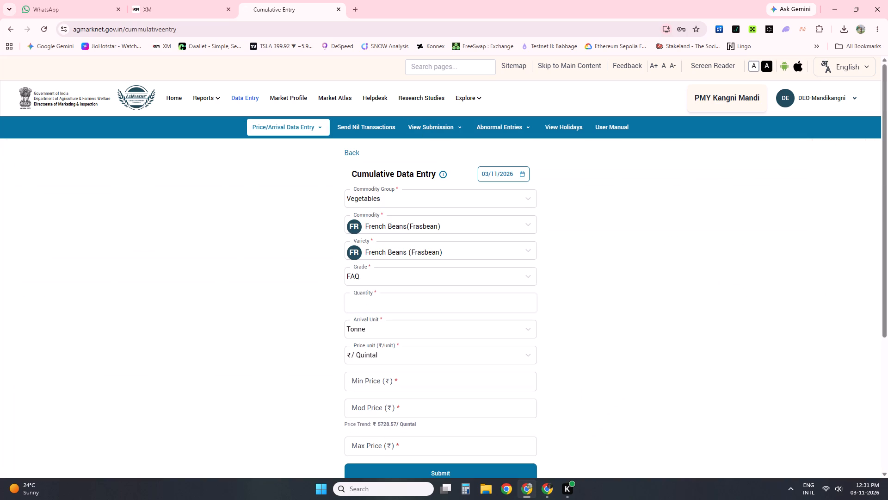
pyautogui.write('0.4')
pyautogui.press('Tab')
pyautogui.press('Tab')
pyautogui.press('Tab')
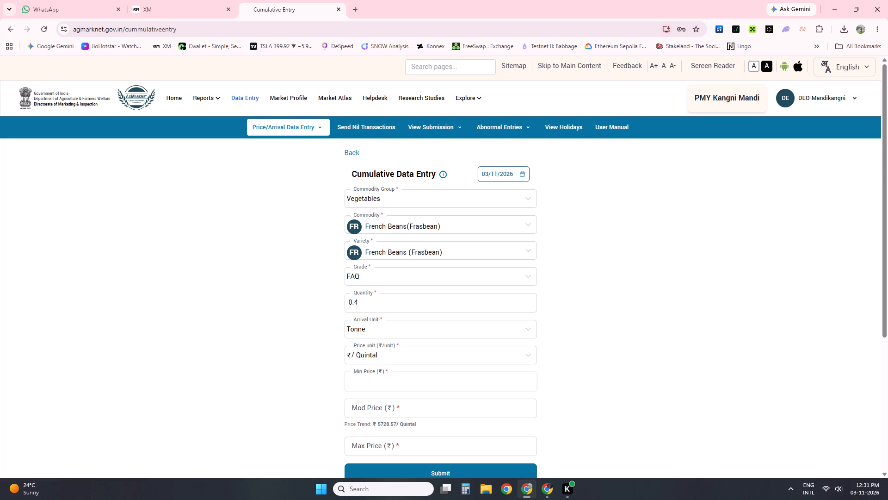
pyautogui.write('6000')
pyautogui.press('Tab')
pyautogui.write('6000')
pyautogui.press('Tab')
pyautogui.write('6000')
pyautogui.press('Tab')
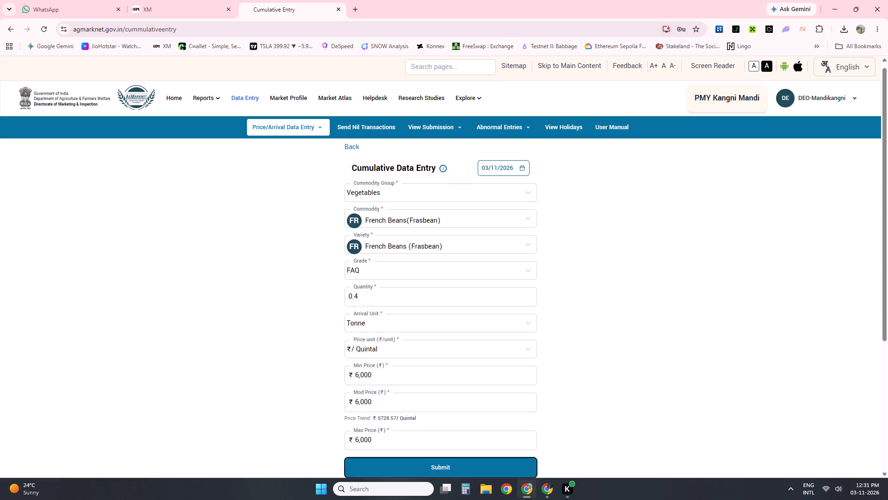
pyautogui.press('Return')
pyautogui.press('Tab')
pyautogui.press('Return')
# Add a new vegetable entry with commodity Ginger(Green), variety Green Ginger and grade FAQ.
pyautogui.scroll(-4, 645, 321)
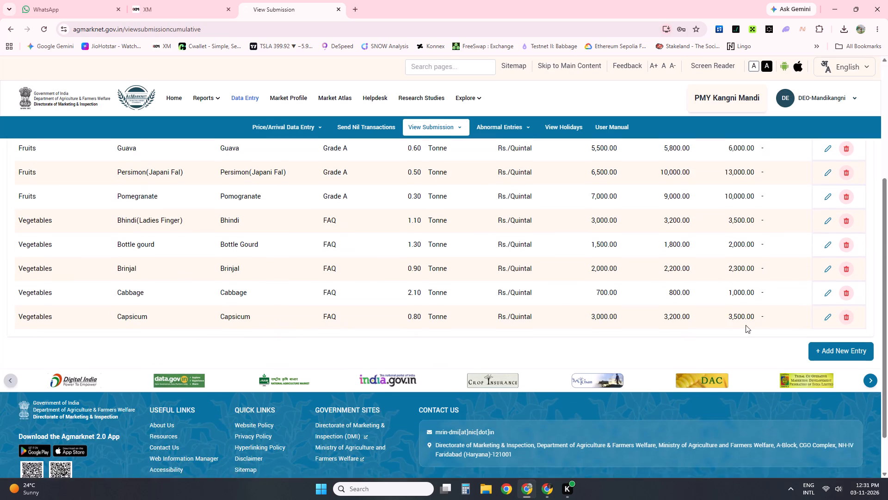
pyautogui.click(828, 354)
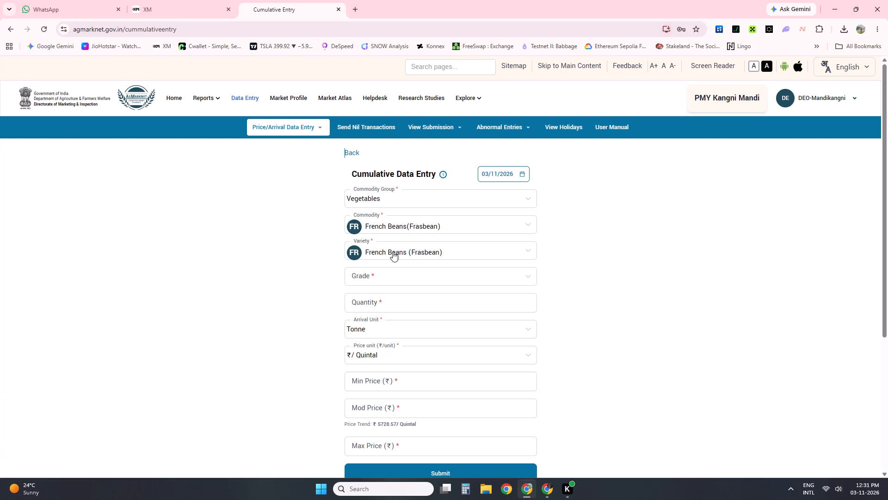
pyautogui.click(410, 216)
pyautogui.scroll(-6, 414, 287)
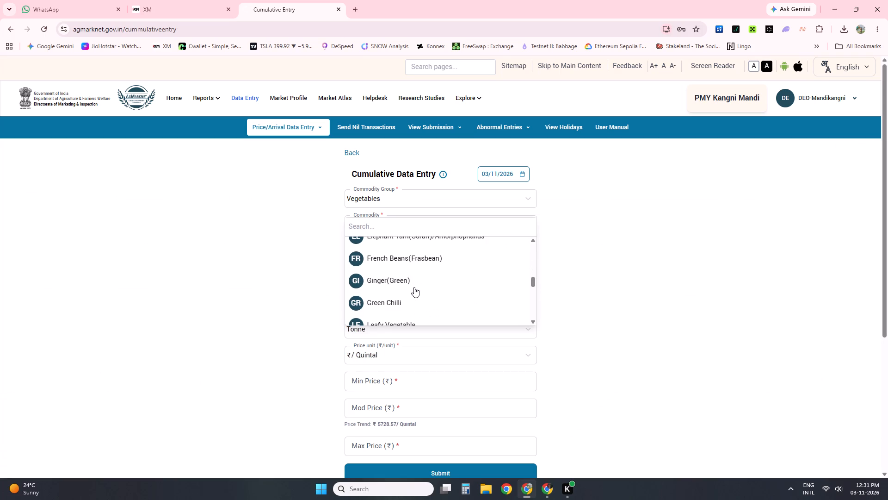
pyautogui.click(409, 281)
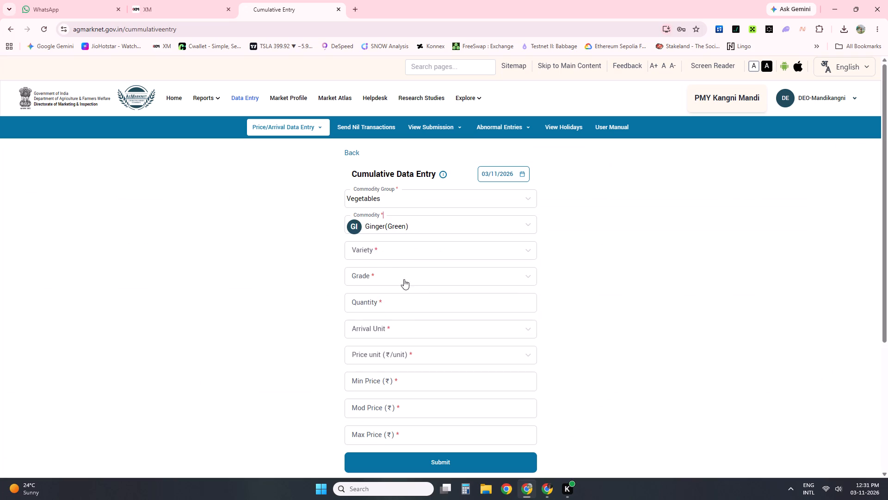
pyautogui.click(384, 253)
pyautogui.click(381, 274)
pyautogui.click(376, 281)
pyautogui.click(375, 295)
# Submit the ginger entry with quantity 0.1 tonne, min price 5500, mod price 5800 and max price 6000, and close the confirmation.
pyautogui.click(376, 300)
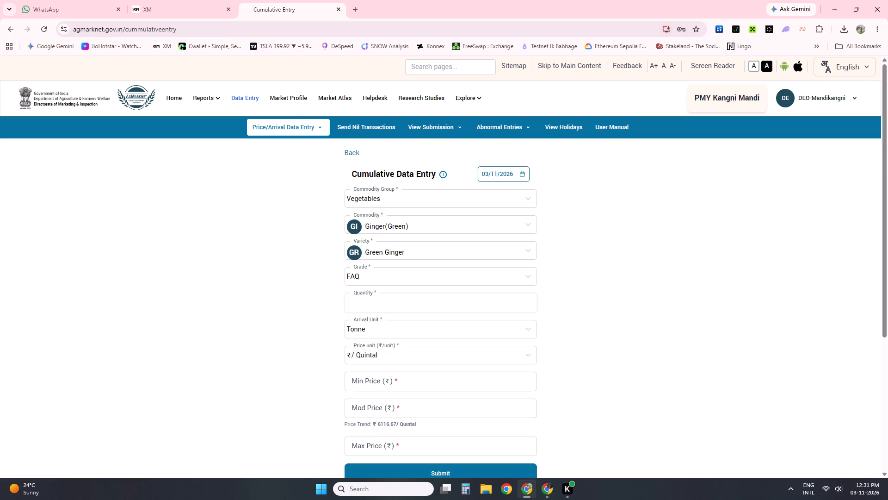
pyautogui.write('0.1')
pyautogui.press('Tab')
pyautogui.press('Tab')
pyautogui.press('Tab')
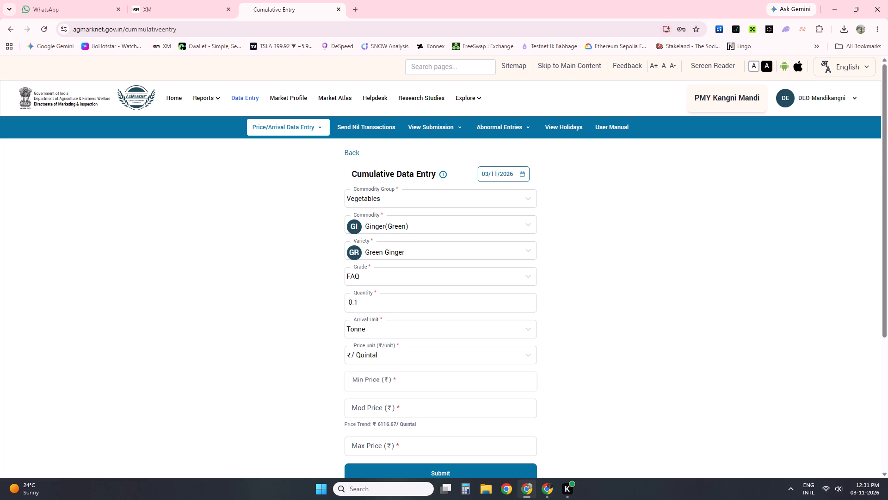
pyautogui.write('5500')
pyautogui.press('Tab')
pyautogui.write('58')
pyautogui.write('00')
pyautogui.press('Tab')
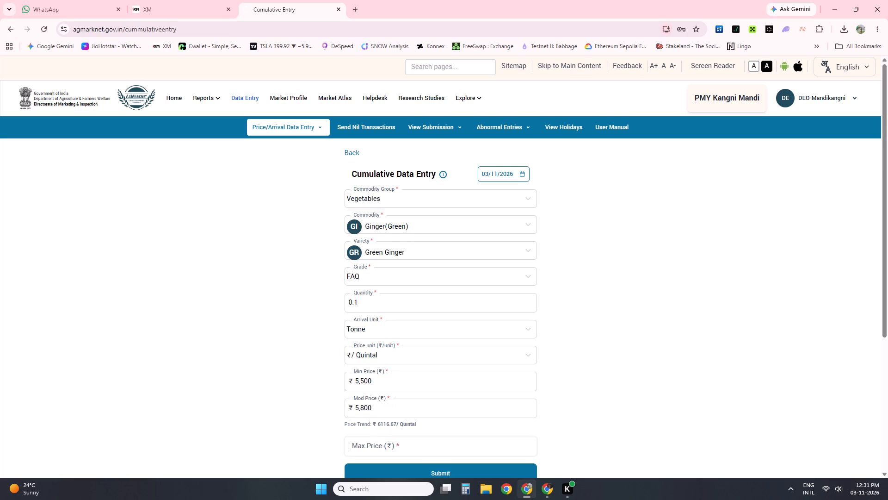
pyautogui.write('6000')
pyautogui.press('Tab')
pyautogui.press('Return')
pyautogui.press('Tab')
pyautogui.press('Return')
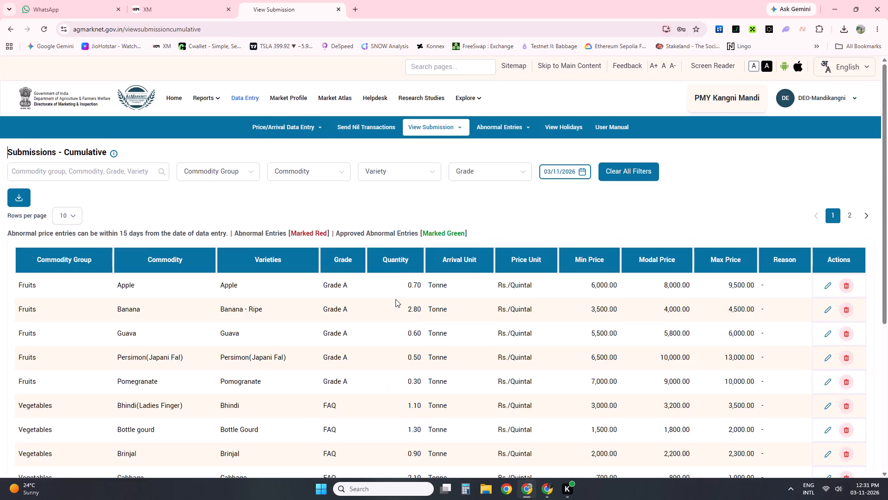
# Add a new vegetable entry with commodity Green Chilli, variety Green Chilly and grade FAQ.
pyautogui.scroll(-6, 398, 290)
pyautogui.click(826, 297)
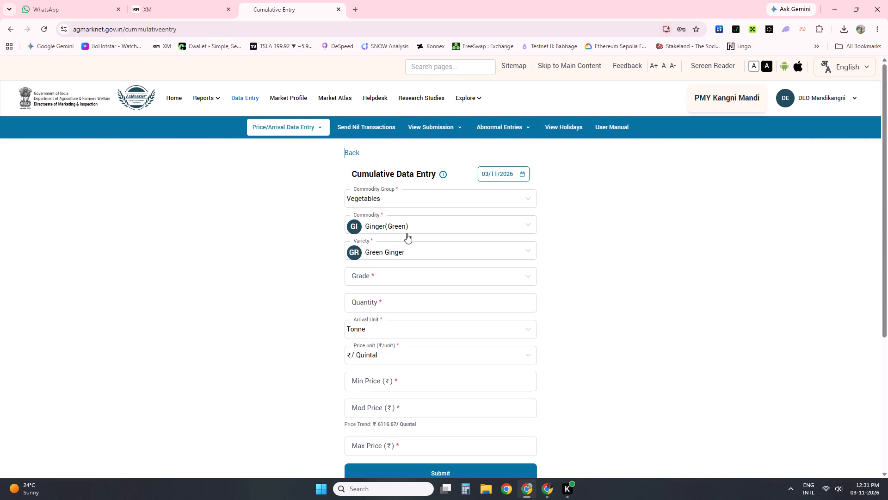
pyautogui.click(407, 233)
pyautogui.scroll(-5, 406, 284)
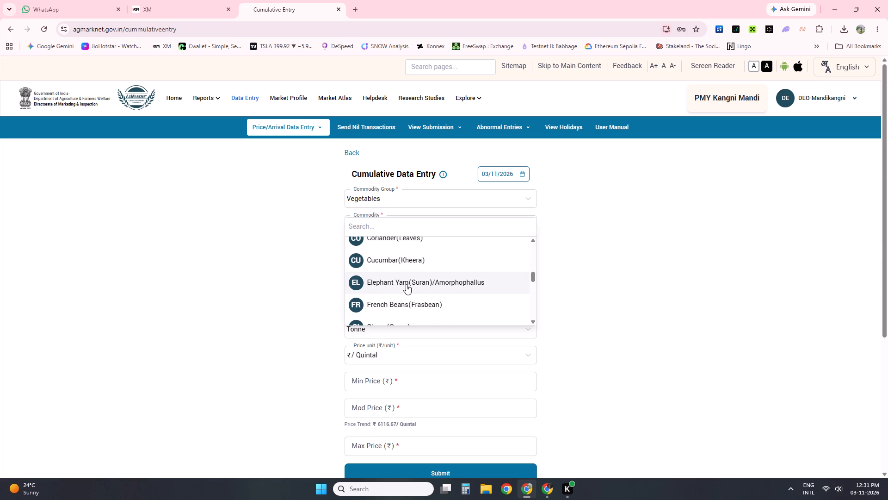
pyautogui.scroll(-2, 406, 284)
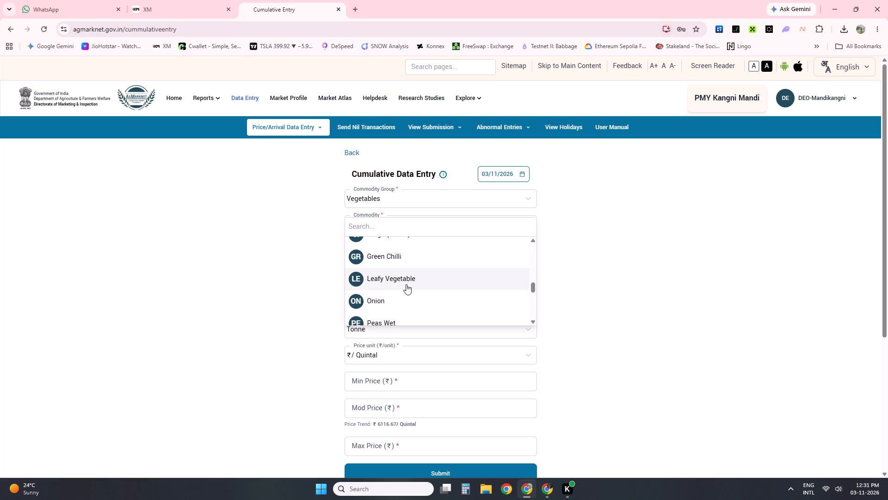
pyautogui.scroll(1, 406, 284)
pyautogui.click(391, 301)
pyautogui.click(395, 258)
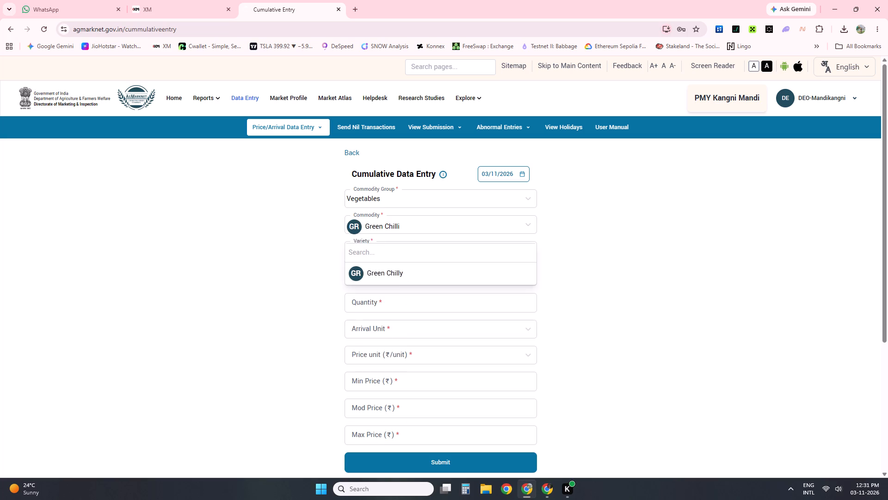
pyautogui.doubleClick(394, 277)
pyautogui.doubleClick(392, 292)
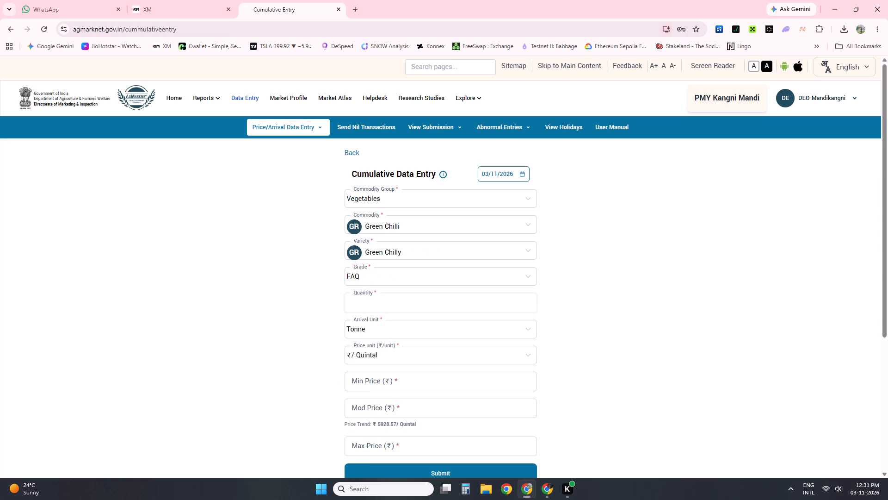
# Submit the green chilli entry with quantity 0.5 tonne, min price 5000, mod price 6000 and max price 7000, and close the confirmation.
pyautogui.write('0.5')
pyautogui.press('Tab')
pyautogui.press('Tab')
pyautogui.press('Tab')
pyautogui.write('5000')
pyautogui.press('Tab')
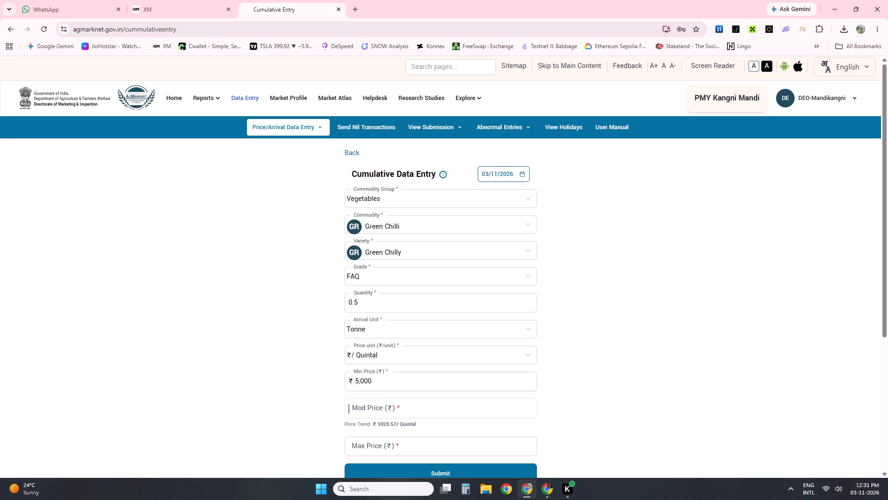
pyautogui.write('6000')
pyautogui.press('Tab')
pyautogui.write('7000')
pyautogui.press('Tab')
pyautogui.press('Return')
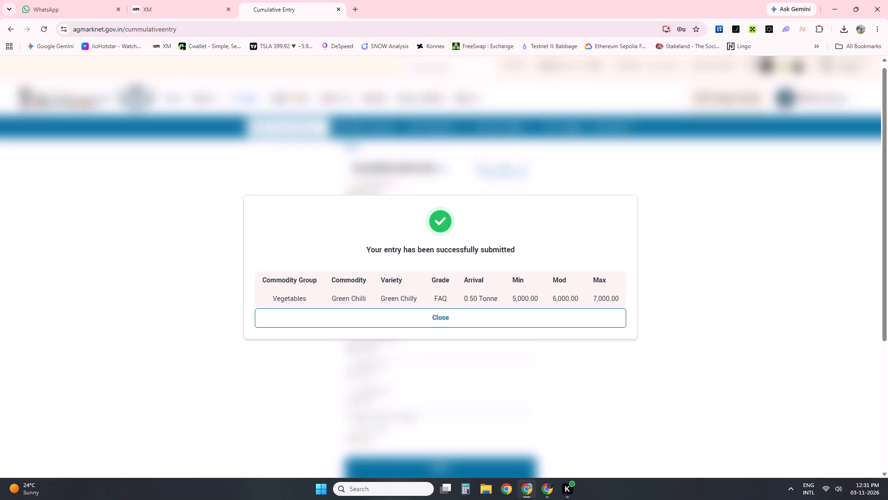
pyautogui.press('Tab')
pyautogui.press('Return')
# Add a new vegetable entry with commodity Onion, variety Onion and grade FAQ.
pyautogui.scroll(-5, 540, 333)
pyautogui.click(858, 313)
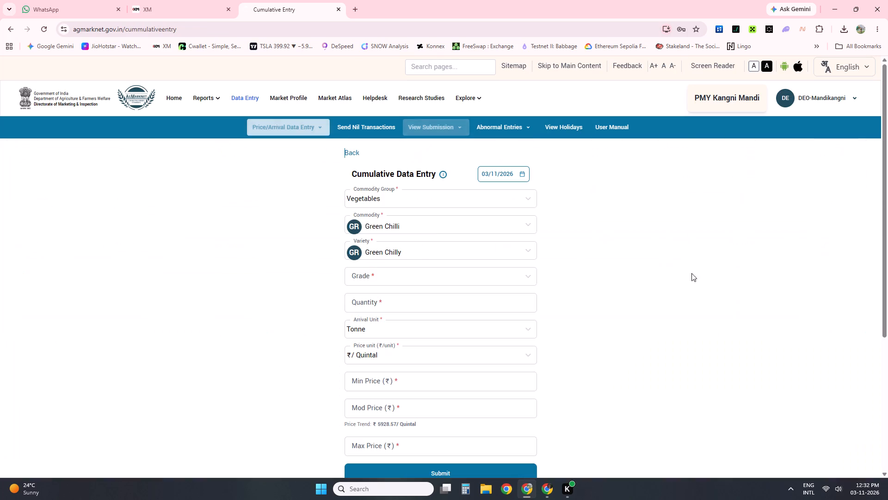
pyautogui.click(393, 229)
pyautogui.scroll(-5, 400, 294)
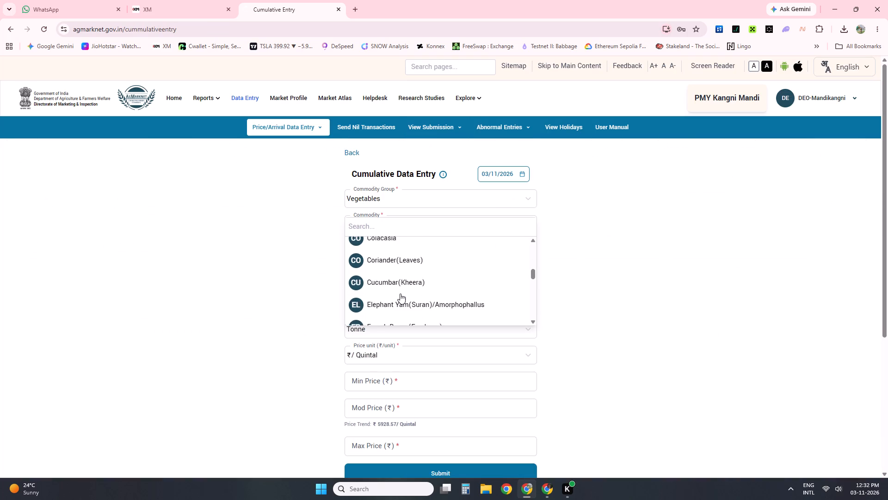
pyautogui.scroll(-1, 400, 294)
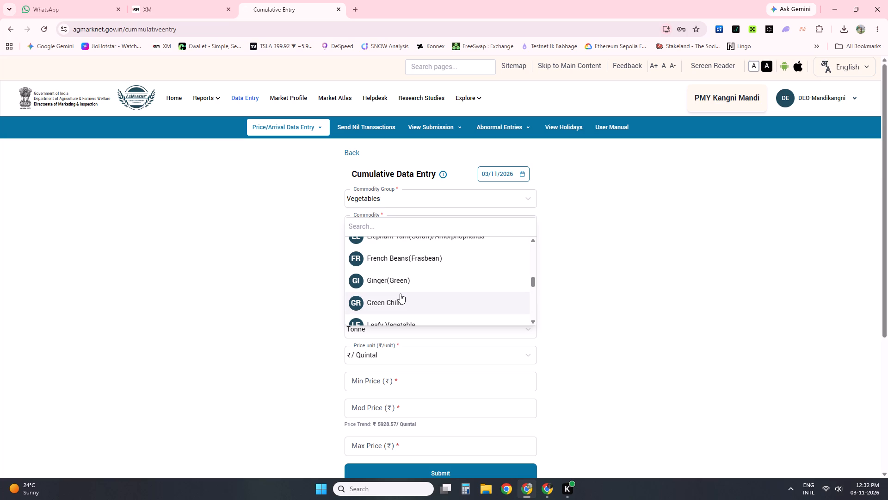
pyautogui.scroll(-2, 400, 294)
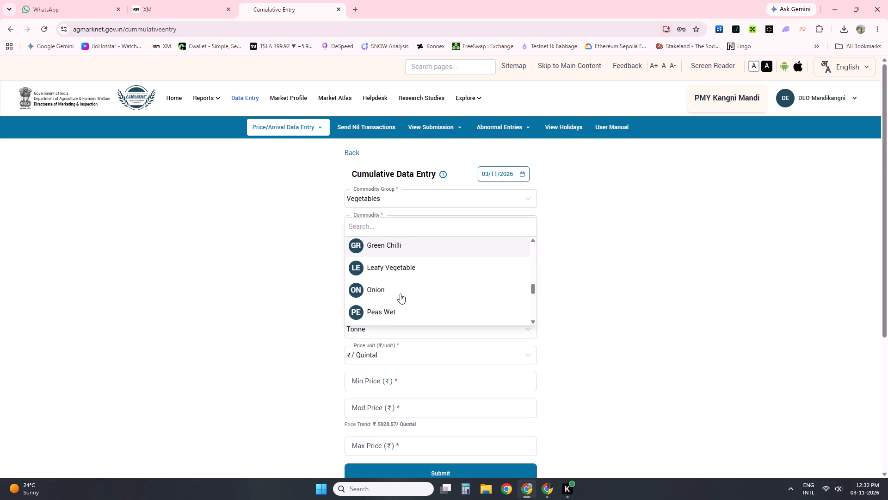
pyautogui.scroll(2, 400, 294)
pyautogui.scroll(-1, 400, 294)
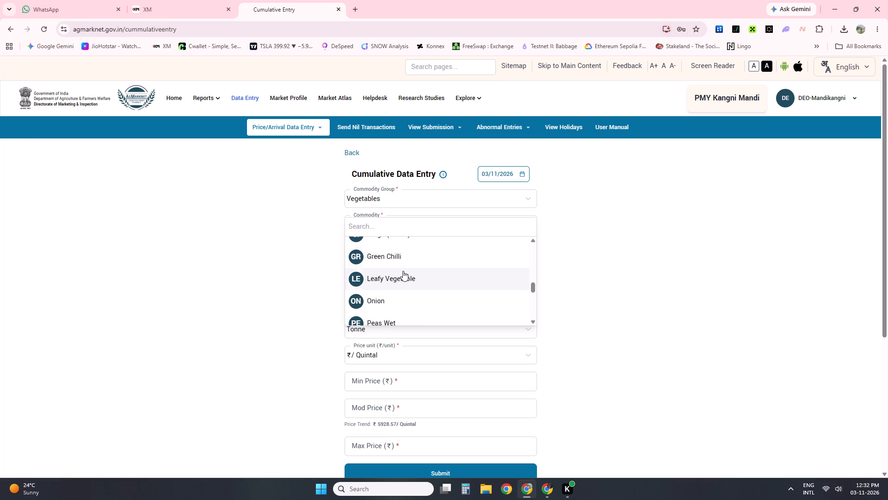
pyautogui.click(398, 295)
pyautogui.click(401, 251)
pyautogui.click(394, 267)
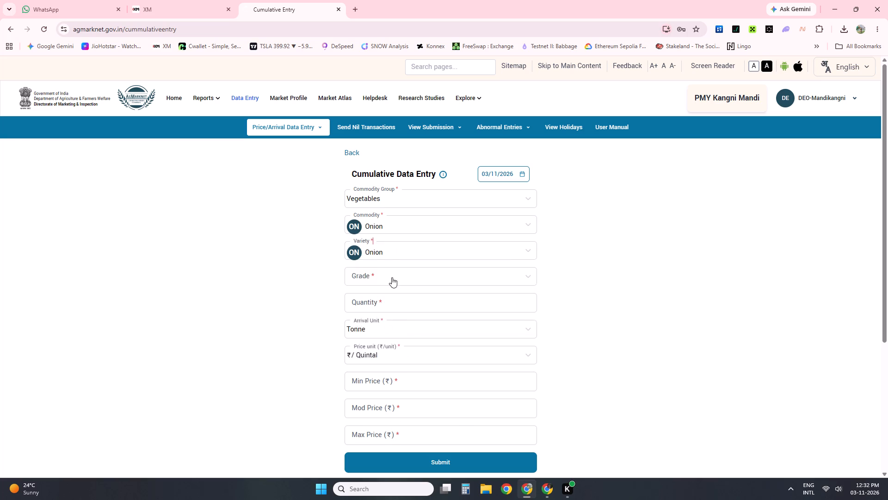
pyautogui.click(392, 278)
pyautogui.click(387, 290)
# Submit the onion entry with quantity 5.6 tonne, min price 4600, mod price 4700 and max price 4800, and close the confirmation.
pyautogui.click(383, 304)
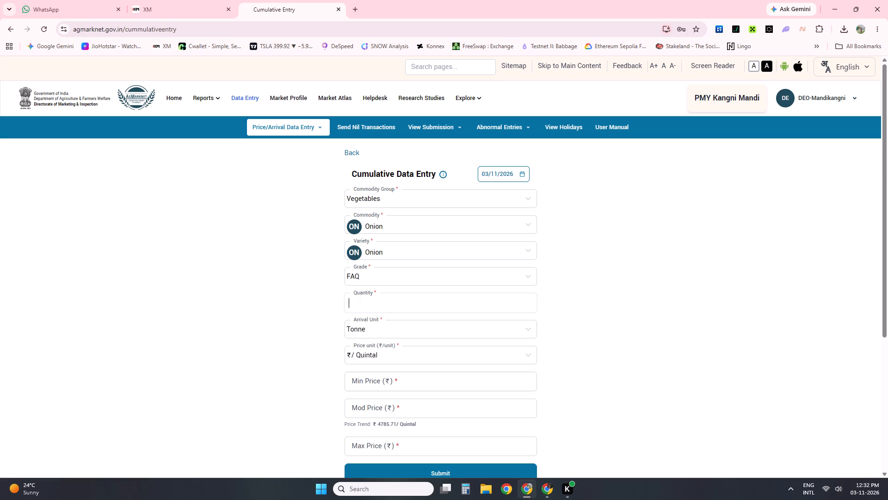
pyautogui.write('5.6')
pyautogui.press('Tab')
pyautogui.press('Tab')
pyautogui.press('Tab')
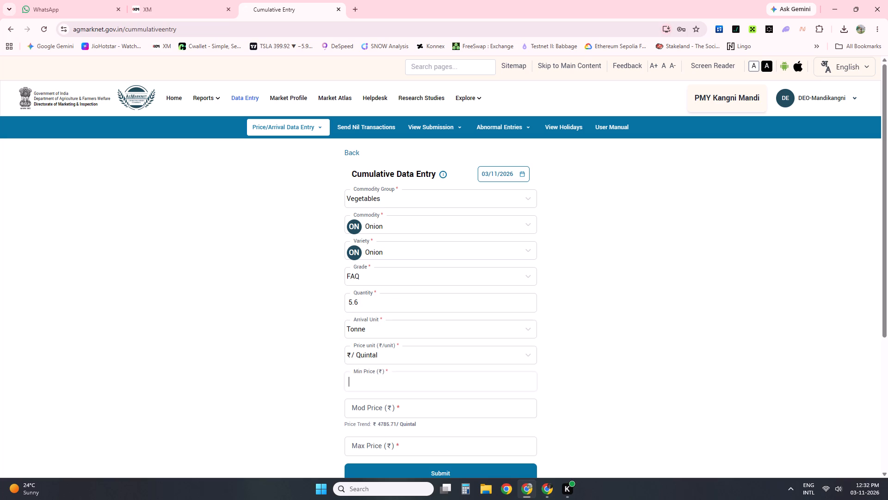
pyautogui.write('4600')
pyautogui.press('Tab')
pyautogui.write('4700')
pyautogui.press('Tab')
pyautogui.write('4800')
pyautogui.press('Tab')
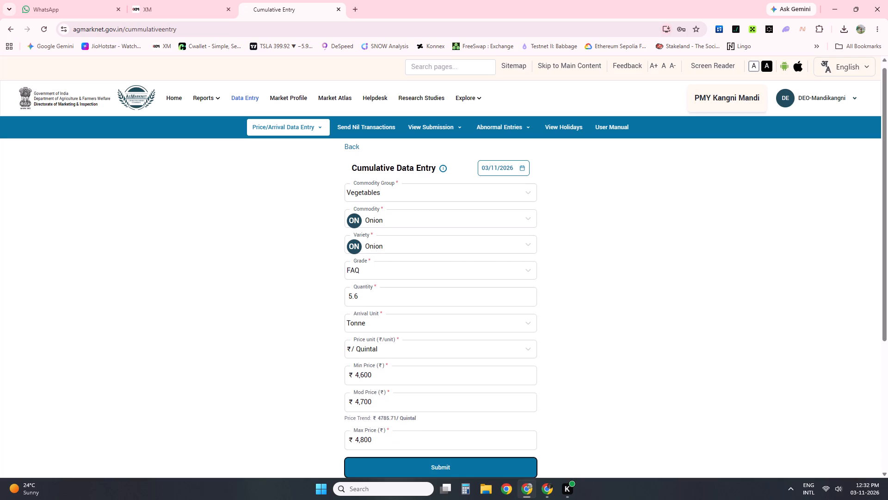
pyautogui.press('Return')
pyautogui.press('Tab')
pyautogui.press('Return')
# Add a new vegetable entry with commodity Peas Wet, variety Peas Wet and grade FAQ.
pyautogui.scroll(-4, 563, 355)
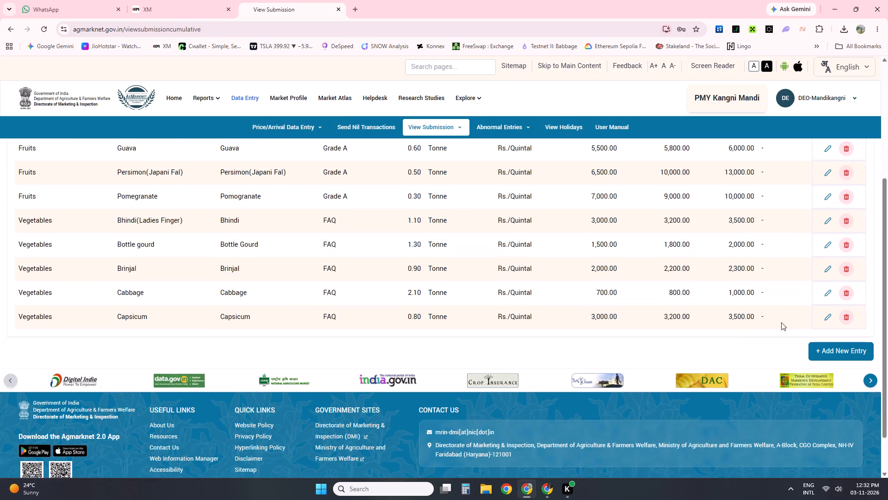
pyautogui.click(828, 351)
pyautogui.click(394, 226)
pyautogui.scroll(-2, 398, 275)
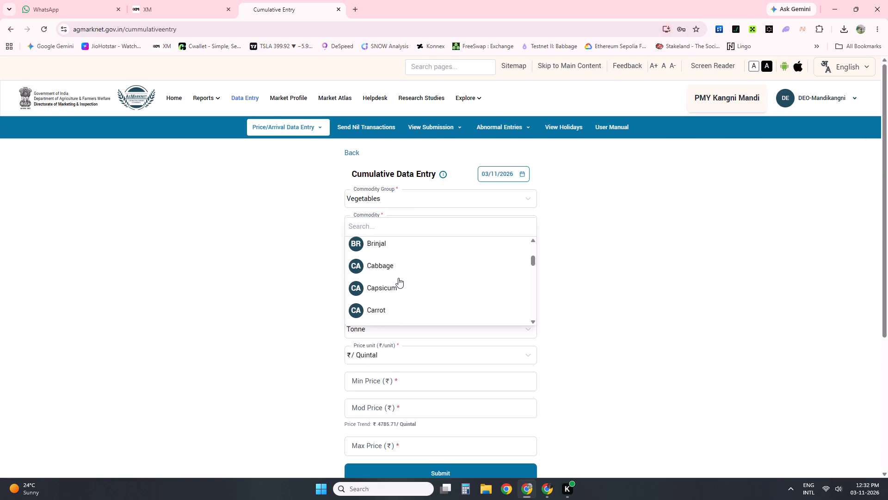
pyautogui.scroll(-5, 398, 278)
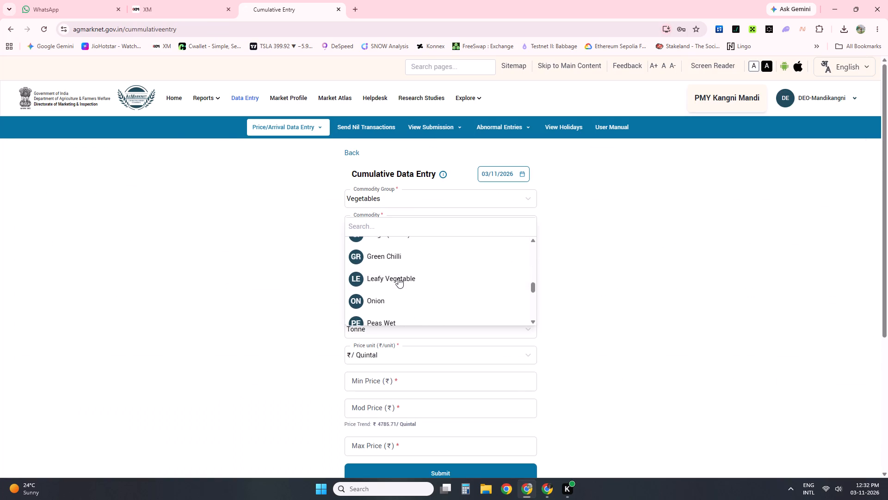
pyautogui.scroll(-1, 398, 278)
pyautogui.click(398, 278)
pyautogui.click(396, 252)
pyautogui.click(392, 269)
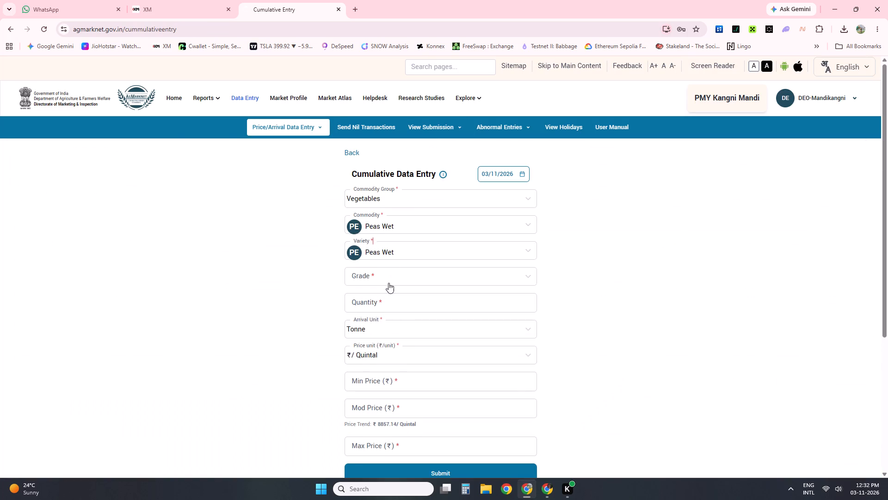
pyautogui.click(388, 280)
pyautogui.click(385, 297)
# Submit the peas entry with quantity 0.8 tonne, min price 8000, mod price 10000 and max price 11000, and close the confirmation.
pyautogui.click(385, 306)
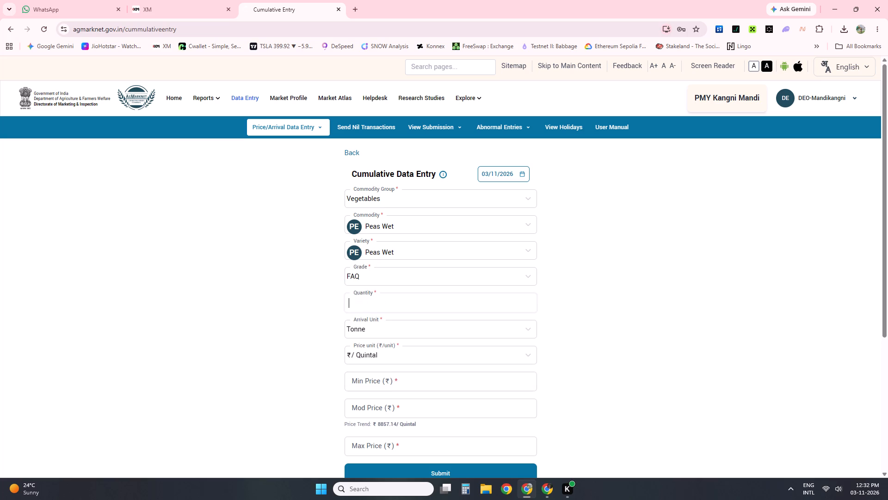
pyautogui.write('0.8')
pyautogui.press('Tab')
pyautogui.press('Tab')
pyautogui.press('Tab')
pyautogui.write('8000')
pyautogui.press('Tab')
pyautogui.write('10000')
pyautogui.press('Tab')
pyautogui.write('11000')
pyautogui.press('Tab')
pyautogui.press('Return')
pyautogui.press('Tab')
pyautogui.press('Return')
# Add a new vegetable entry with commodity Potato, variety Potato and grade FAQ.
pyautogui.scroll(-4, 530, 406)
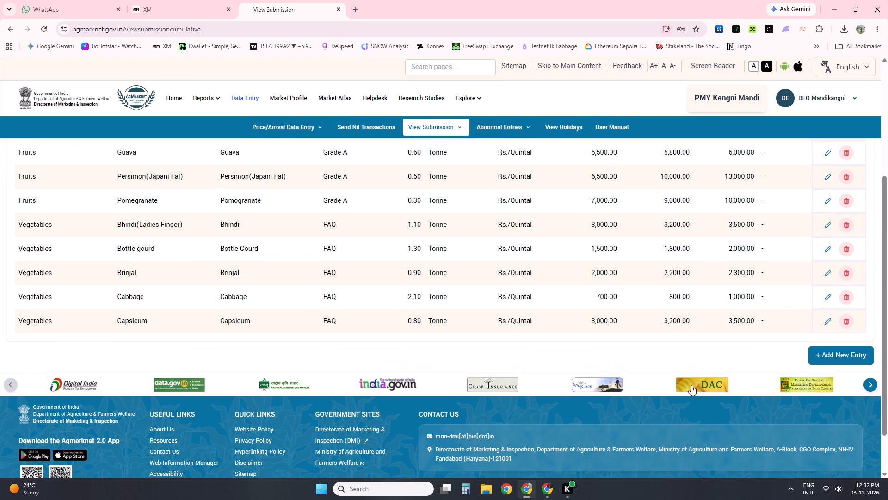
pyautogui.click(834, 351)
pyautogui.click(385, 222)
pyautogui.scroll(-2, 416, 282)
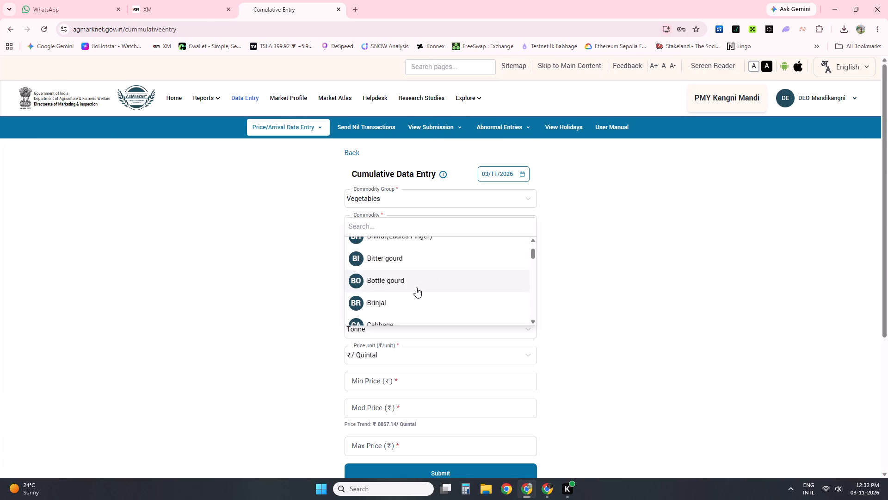
pyautogui.scroll(-5, 416, 287)
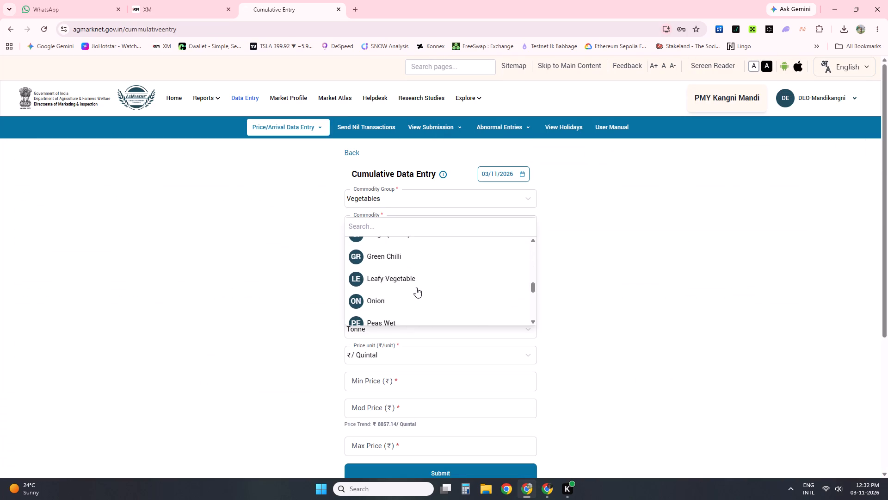
pyautogui.scroll(-1, 416, 287)
pyautogui.click(388, 298)
pyautogui.click(389, 256)
pyautogui.click(389, 270)
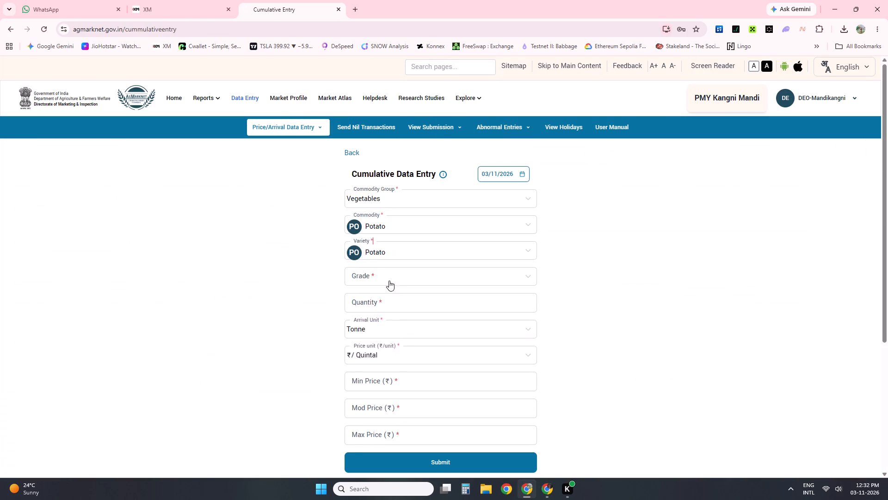
pyautogui.click(389, 281)
pyautogui.click(387, 293)
# Submit the potato entry with quantity 6 tonne, min price 1300, mod price 1500 and max price 1800, and close the confirmation.
pyautogui.click(388, 303)
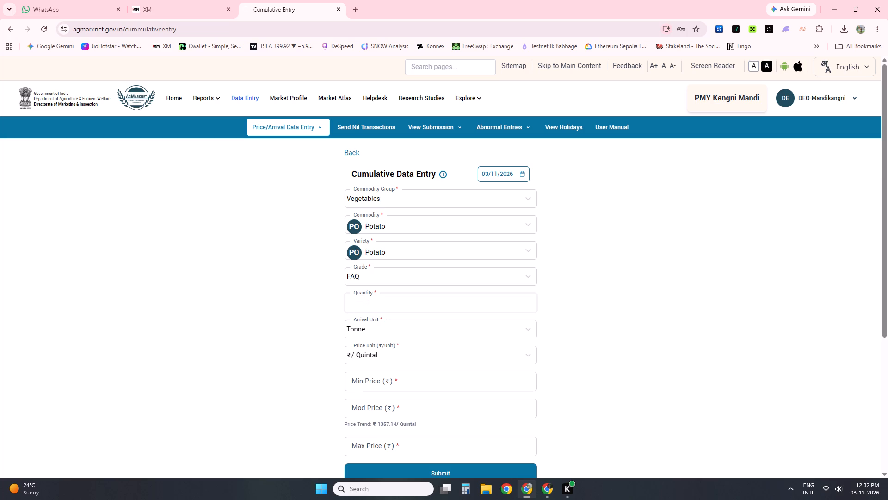
pyautogui.press('6')
pyautogui.press('Tab')
pyautogui.press('Tab')
pyautogui.press('Tab')
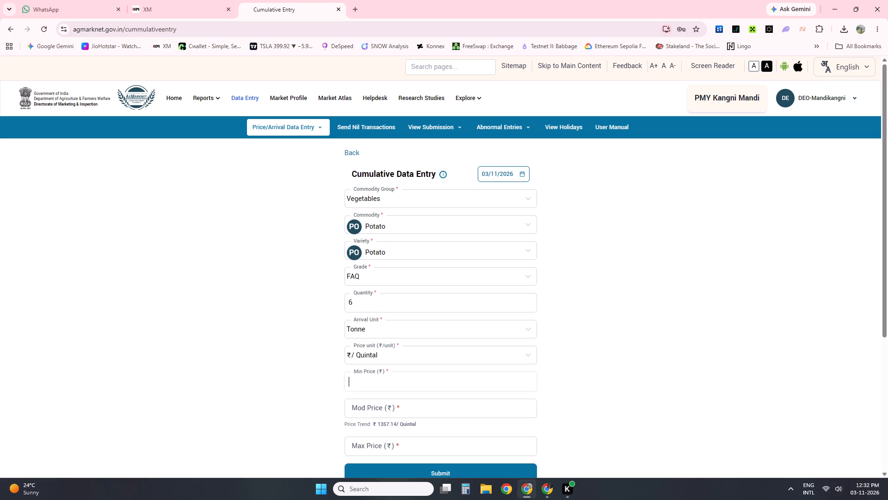
pyautogui.write('1.')
pyautogui.press('BackSpace')
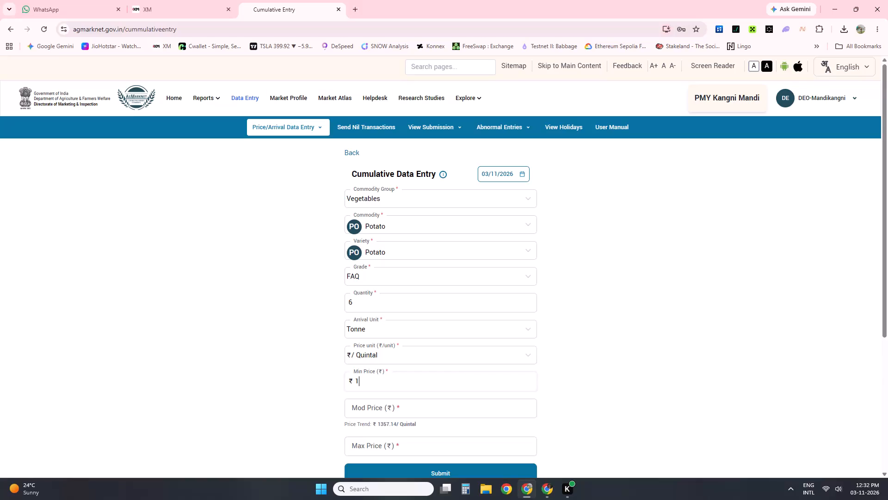
pyautogui.write('300')
pyautogui.press('Tab')
pyautogui.write('1500')
pyautogui.press('Tab')
pyautogui.write('1800')
pyautogui.press('Tab')
pyautogui.press('Return')
pyautogui.press('Tab')
pyautogui.press('Return')
# Start another new vegetable entry and open the commodity choices to find the next vegetable.
pyautogui.scroll(-3, 818, 412)
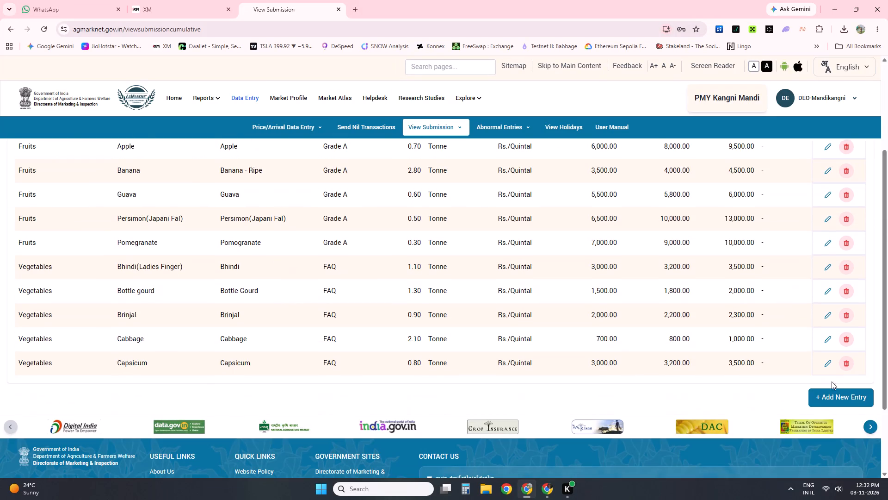
pyautogui.click(829, 393)
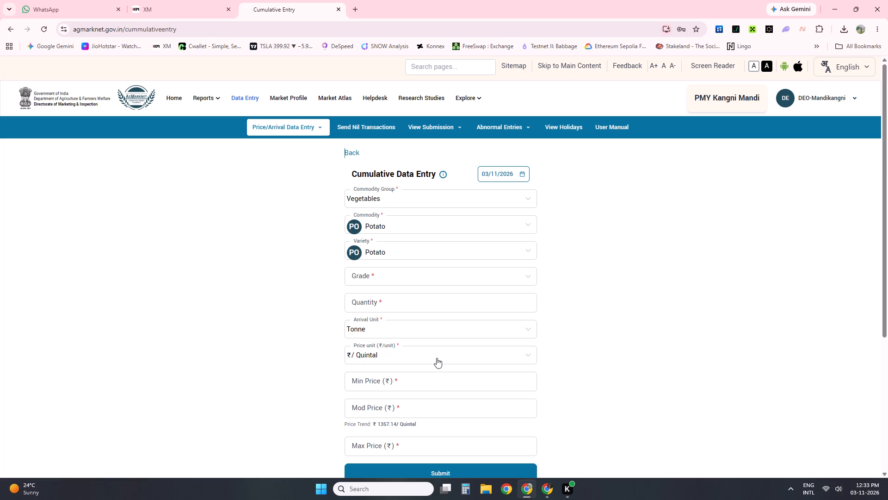
pyautogui.click(401, 219)
pyautogui.scroll(-6, 419, 283)
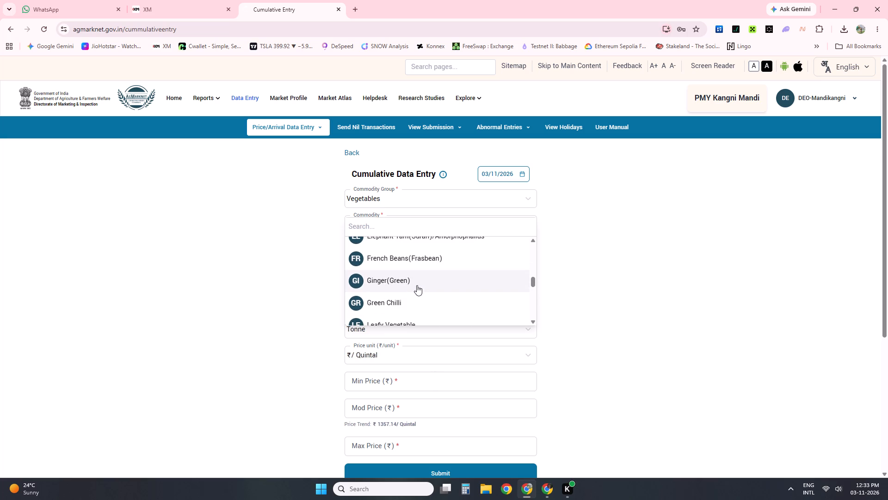
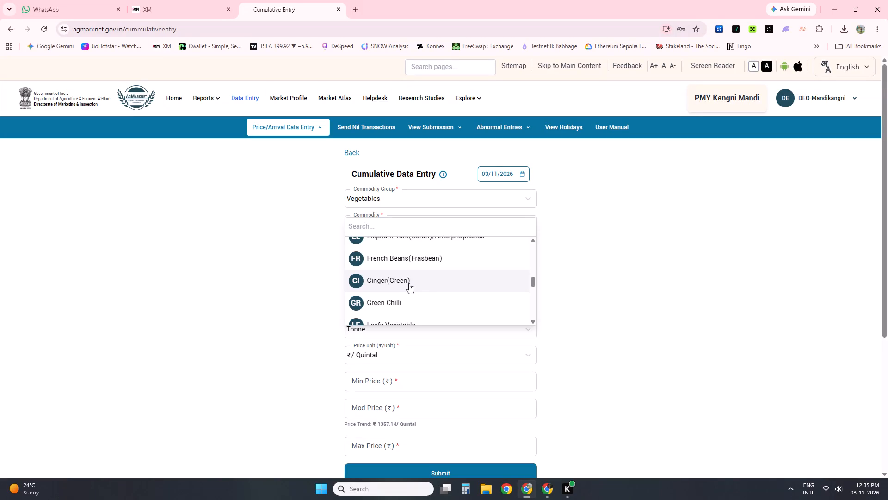
# Set the new vegetable entry's commodity to Pumpkin, variety to Pumpkin and grade to FAQ.
pyautogui.scroll(-1, 399, 298)
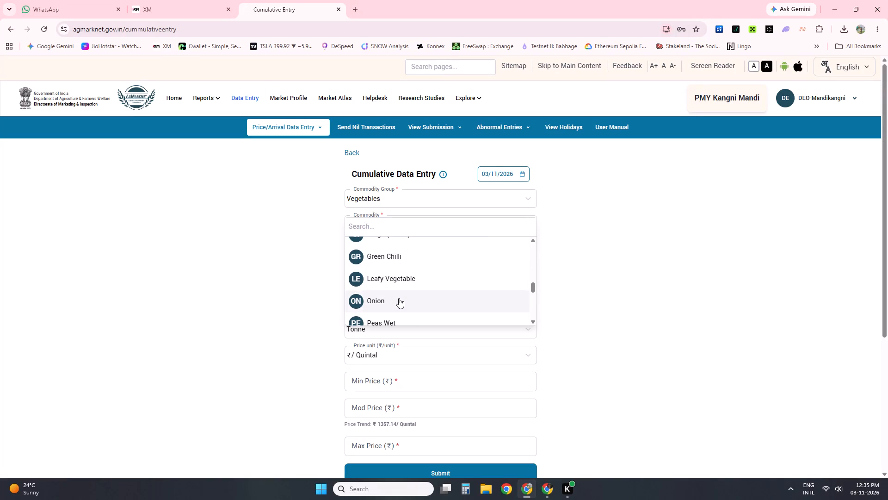
pyautogui.scroll(-1, 399, 298)
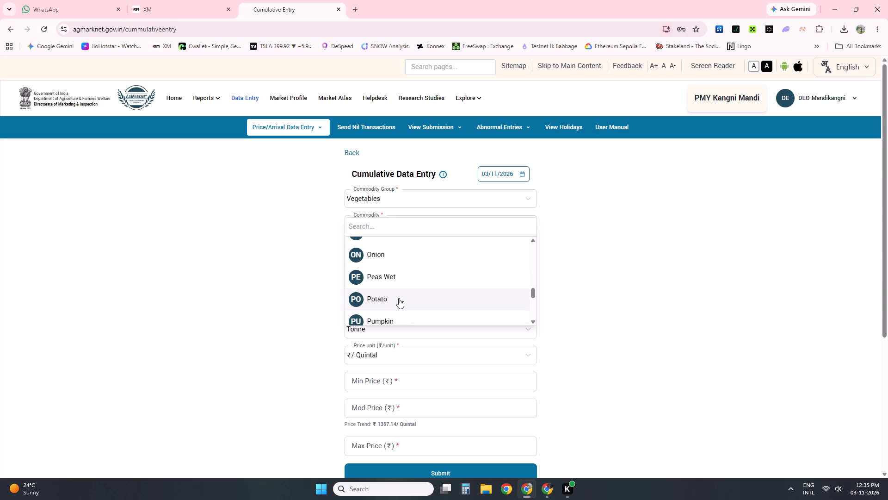
pyautogui.scroll(-1, 399, 298)
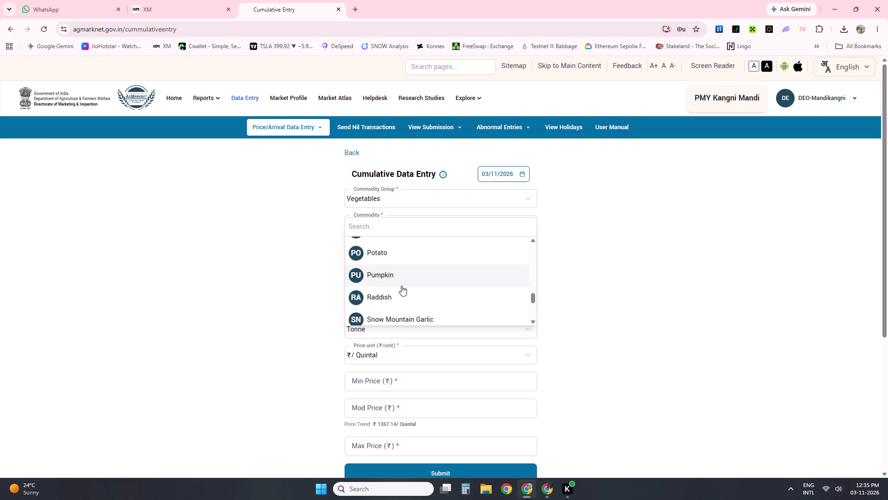
pyautogui.click(403, 279)
pyautogui.click(409, 244)
pyautogui.click(394, 271)
pyautogui.click(393, 282)
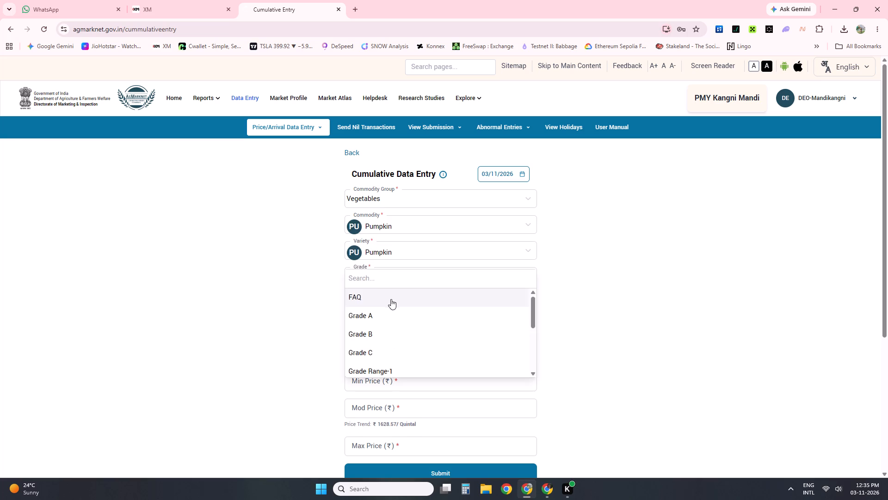
pyautogui.doubleClick(391, 299)
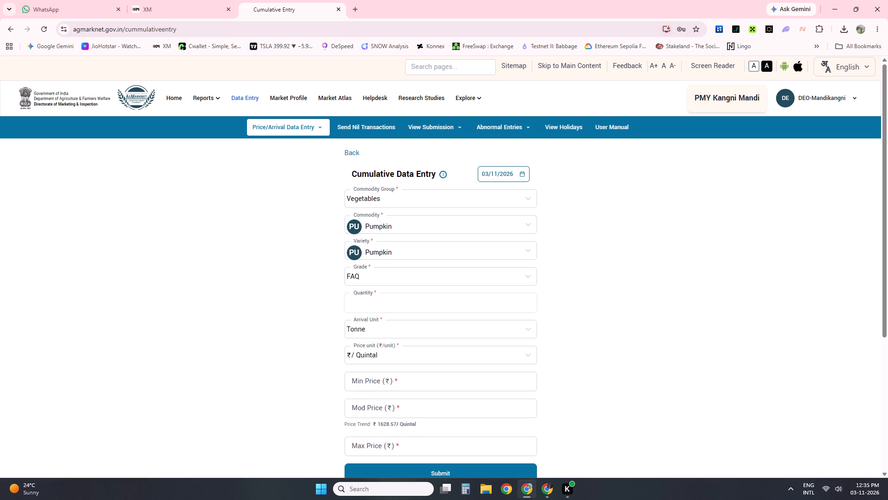
# Submit the pumpkin entry with quantity 0.7 tonne, min price 1500, mod price 1800 and max price 2000, and close the confirmation.
pyautogui.write('0.7')
pyautogui.press('Tab')
pyautogui.press('Tab')
pyautogui.press('Tab')
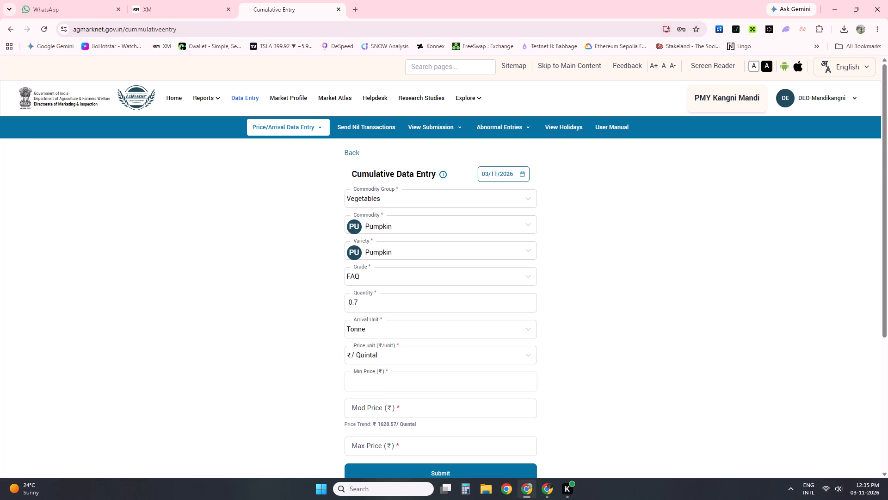
pyautogui.write('1500')
pyautogui.press('Tab')
pyautogui.write('1800')
pyautogui.press('Tab')
pyautogui.write('2000')
pyautogui.press('Tab')
pyautogui.press('Return')
pyautogui.press('Tab')
pyautogui.press('Return')
# Add a new vegetable entry with commodity Raddish, variety Raddish and grade FAQ.
pyautogui.scroll(-4, 883, 384)
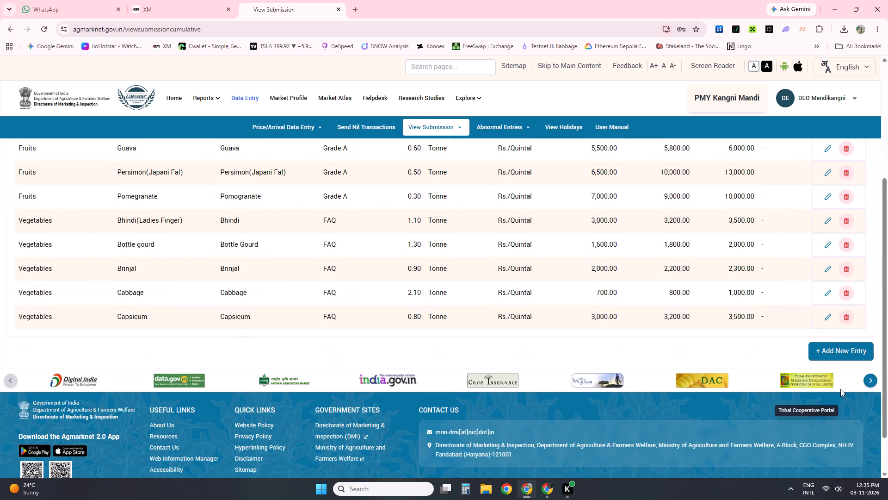
pyautogui.click(824, 351)
pyautogui.click(413, 230)
pyautogui.scroll(-2, 395, 277)
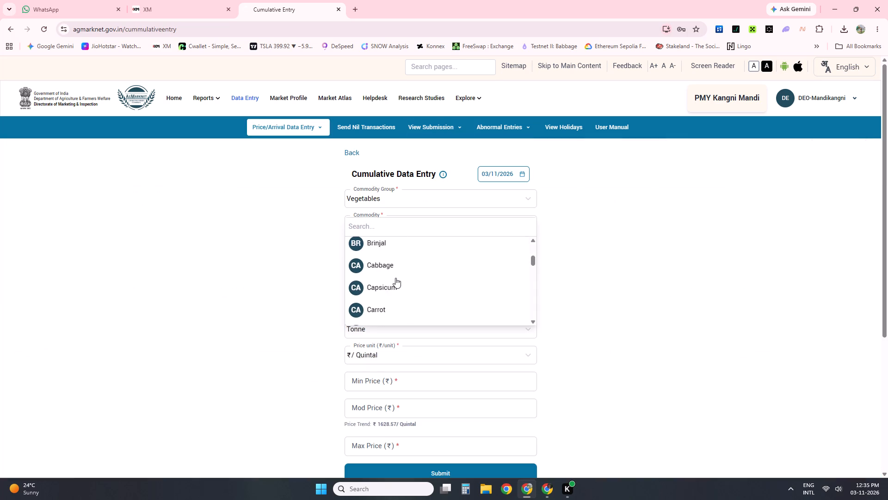
pyautogui.scroll(-5, 395, 278)
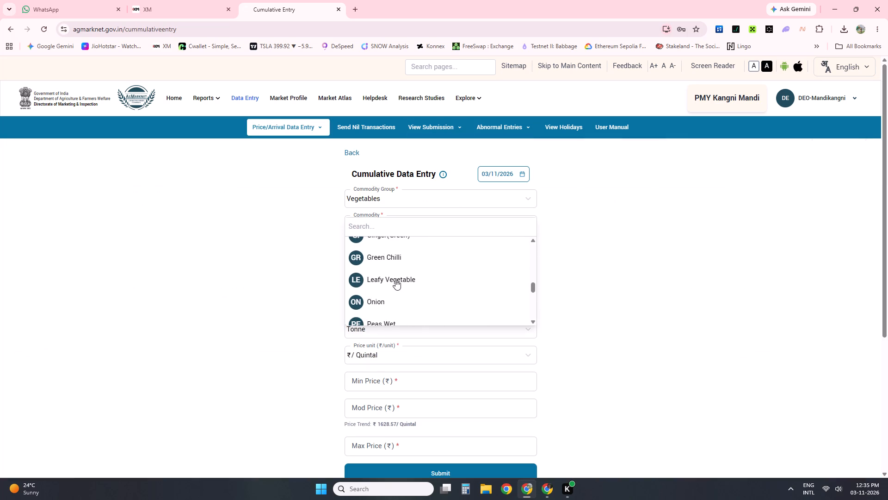
pyautogui.scroll(-2, 395, 280)
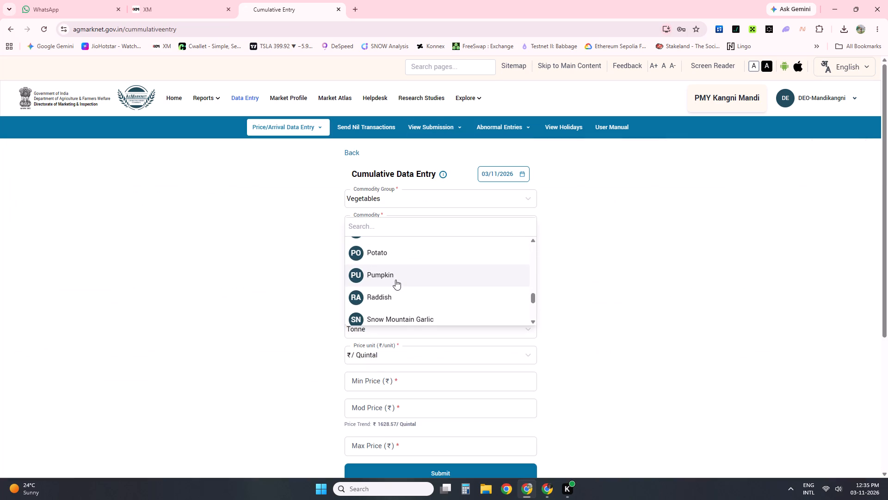
pyautogui.scroll(-1, 395, 280)
pyautogui.click(398, 255)
pyautogui.click(398, 252)
pyautogui.click(381, 270)
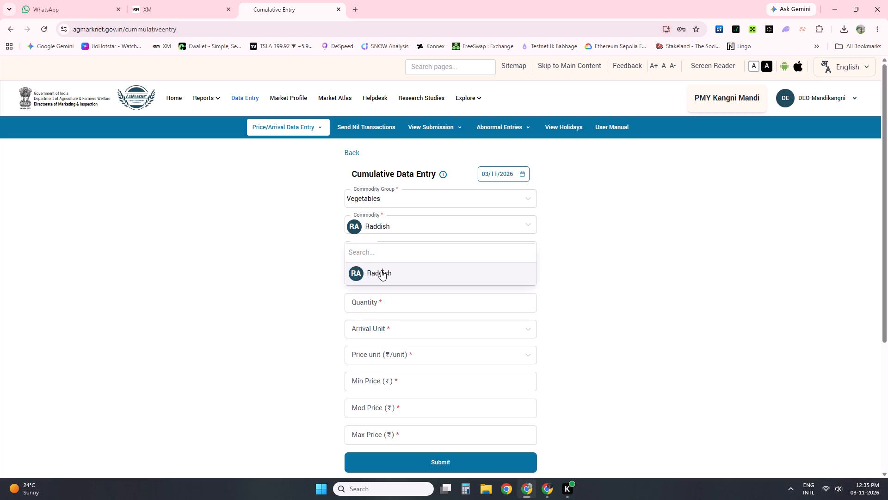
pyautogui.click(376, 275)
pyautogui.click(375, 289)
pyautogui.click(373, 301)
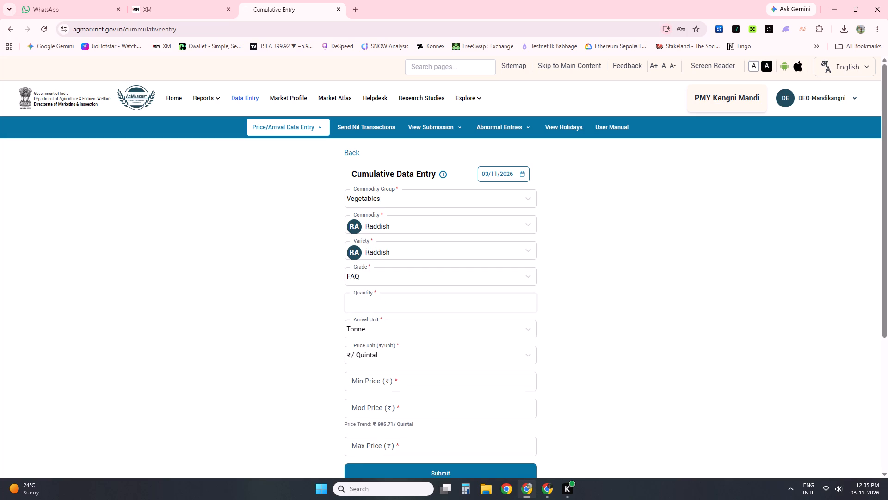
# Submit the radish entry with quantity 0.8 tonne, min price 1000, mod price 1200 and max price 1500, and close the confirmation.
pyautogui.write('0.8')
pyautogui.press('Tab')
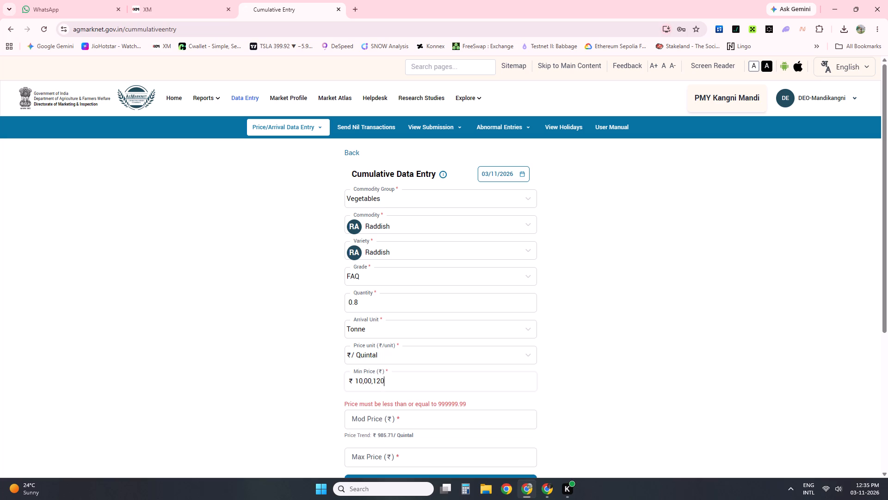
pyautogui.press('BackSpace')
pyautogui.press('BackSpace')
pyautogui.press('BackSpace')
pyautogui.press('Tab')
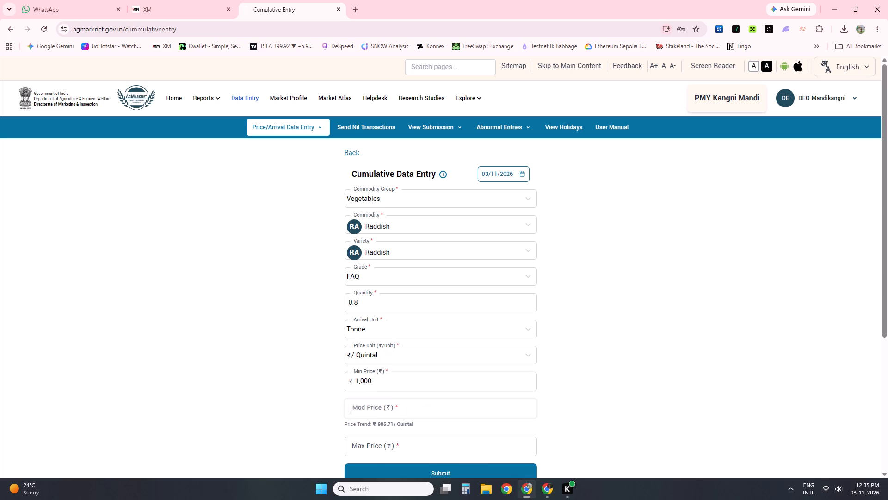
pyautogui.write('1200')
pyautogui.press('Tab')
pyautogui.write('1500')
pyautogui.press('Tab')
pyautogui.press('Return')
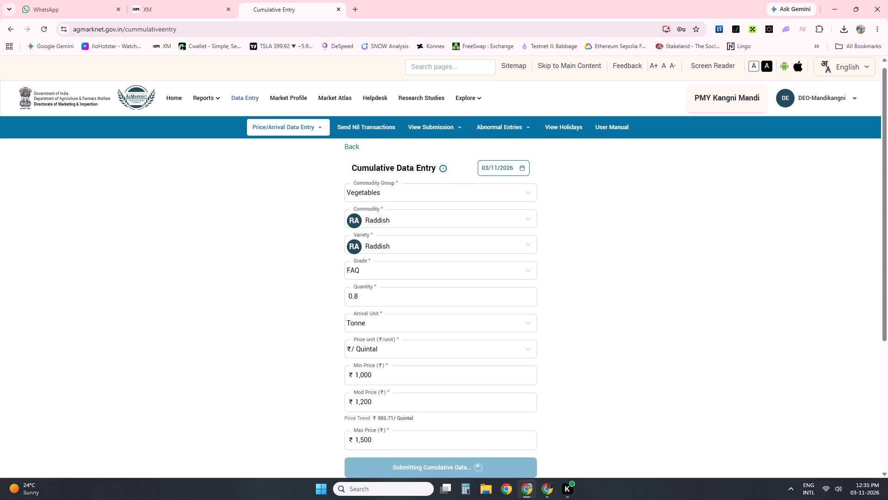
pyautogui.press('Tab')
pyautogui.press('Return')
# Add a new vegetable entry with commodity Spinach, variety Spinach and grade FAQ.
pyautogui.scroll(-6, 373, 301)
pyautogui.click(828, 309)
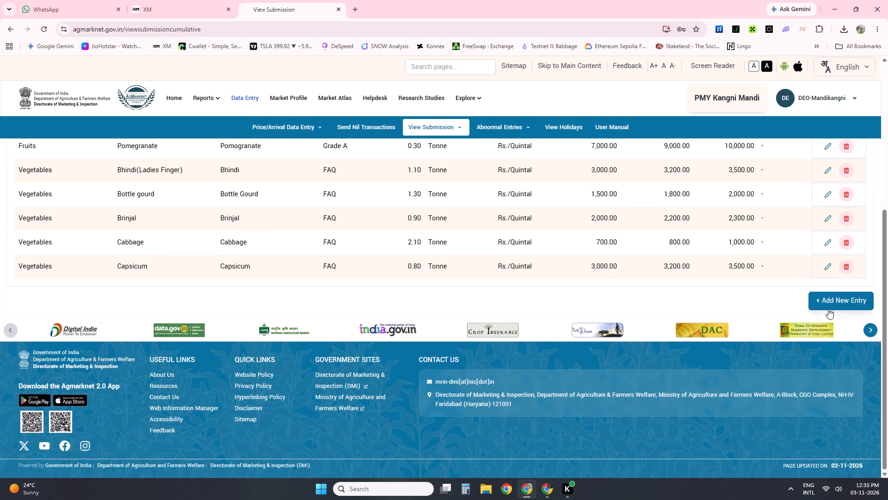
pyautogui.click(409, 220)
pyautogui.scroll(-9, 408, 278)
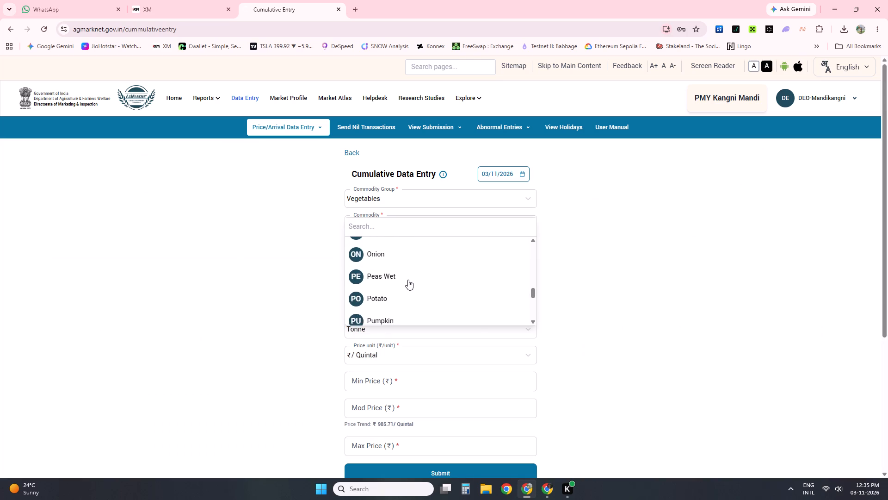
pyautogui.scroll(-1, 408, 280)
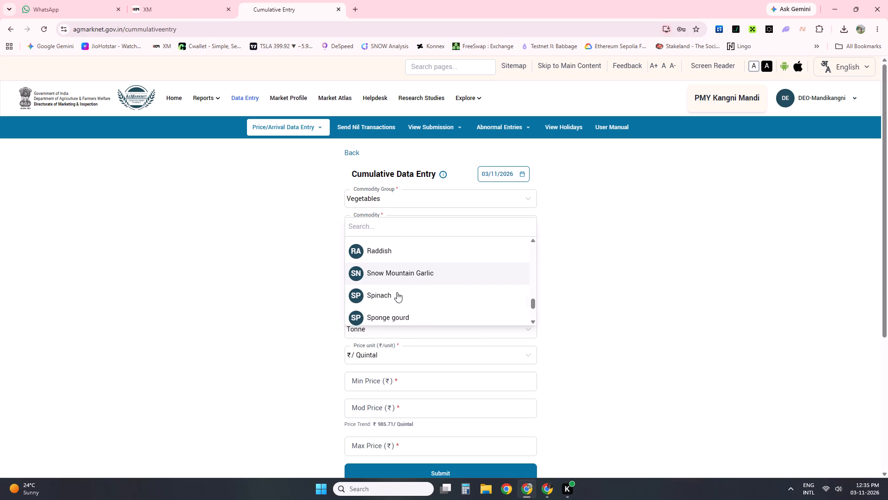
pyautogui.click(396, 292)
pyautogui.click(395, 249)
pyautogui.click(386, 269)
pyautogui.click(385, 279)
pyautogui.click(385, 289)
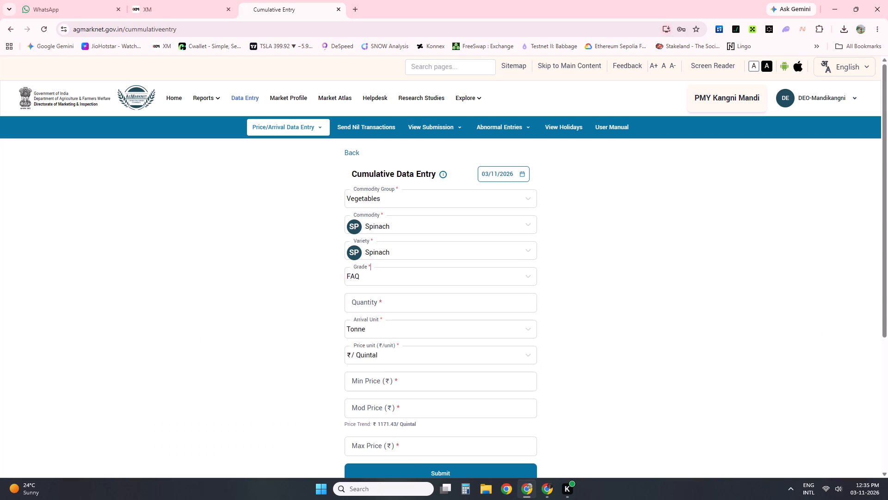
pyautogui.click(385, 300)
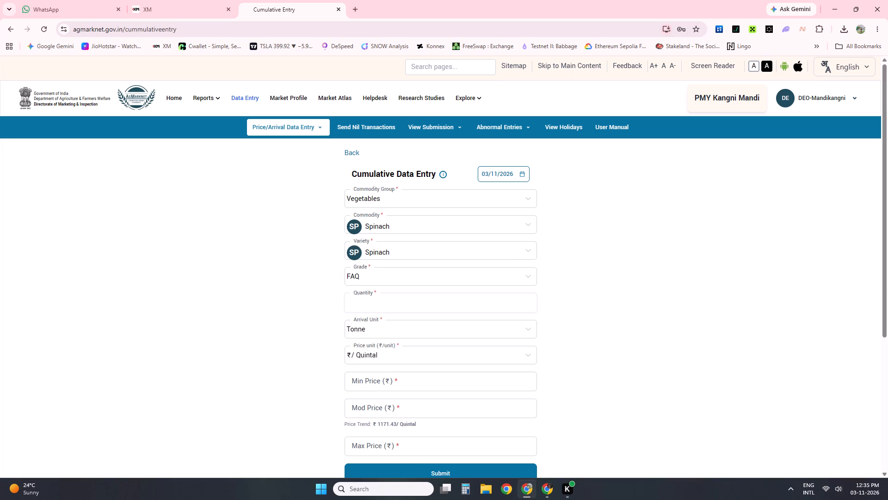
# Submit the spinach entry with quantity 0.5 tonne, min price 500, mod price 1000 and max price 1500, and close the confirmation.
pyautogui.write('0.5')
pyautogui.press('Tab')
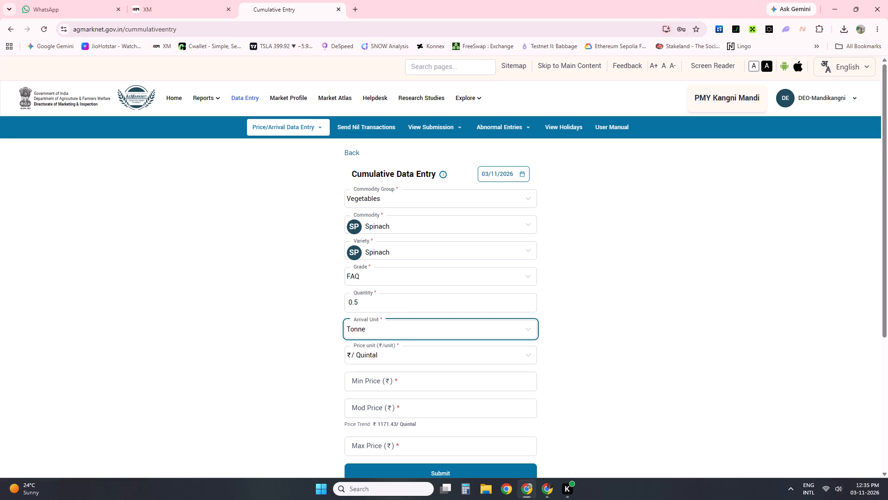
pyautogui.press('Tab')
pyautogui.press('Tab')
pyautogui.write('500')
pyautogui.press('Tab')
pyautogui.write('1000')
pyautogui.press('Tab')
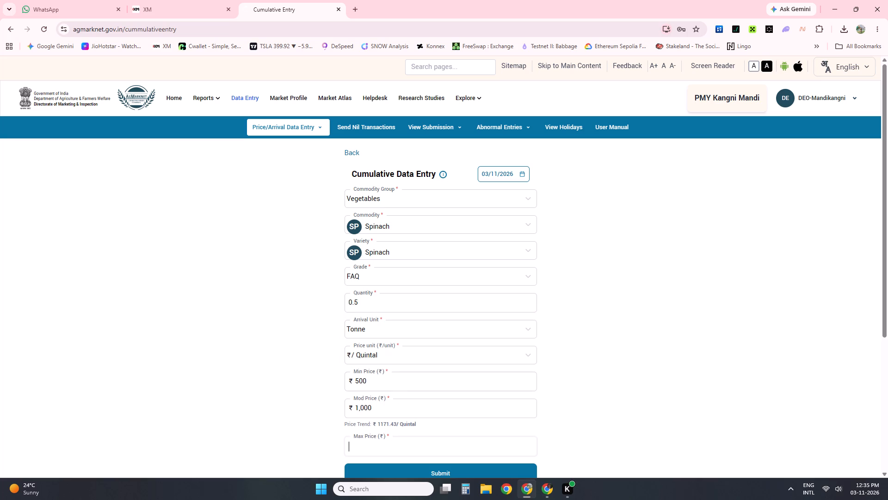
pyautogui.write('1500')
pyautogui.press('Tab')
pyautogui.press('Return')
pyautogui.press('Tab')
pyautogui.press('Return')
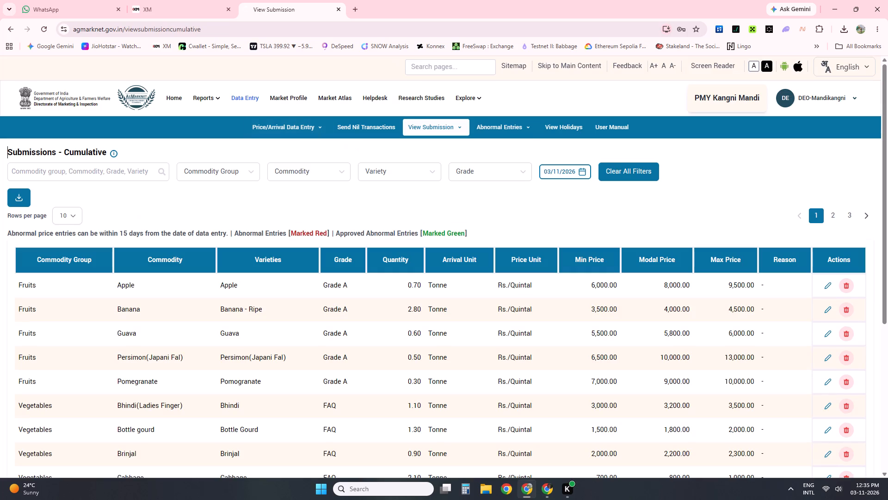
# Add a new vegetable entry with commodity Tomato, variety Tomato and grade FAQ.
pyautogui.scroll(-6, 636, 321)
pyautogui.click(830, 300)
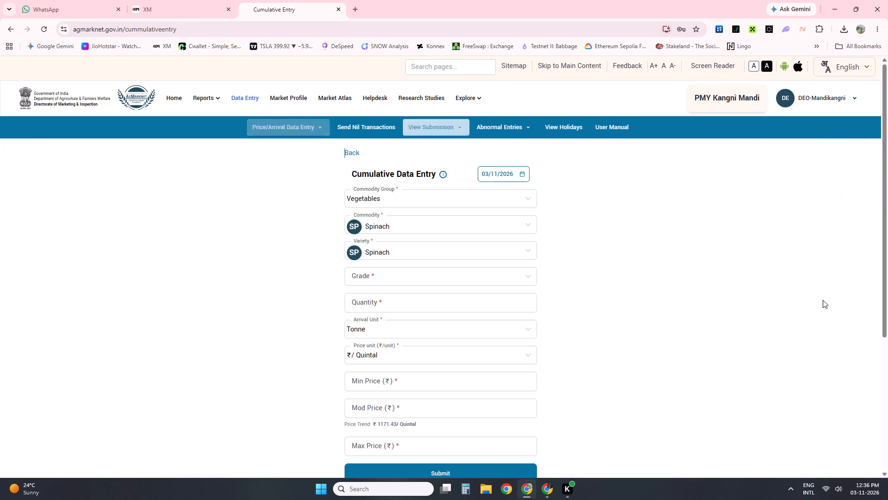
pyautogui.click(398, 224)
pyautogui.scroll(-13, 394, 303)
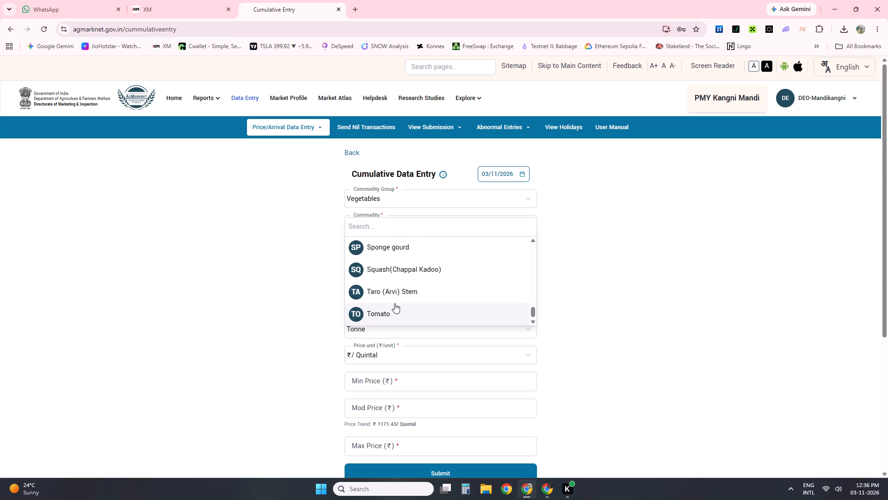
pyautogui.click(382, 317)
pyautogui.click(390, 249)
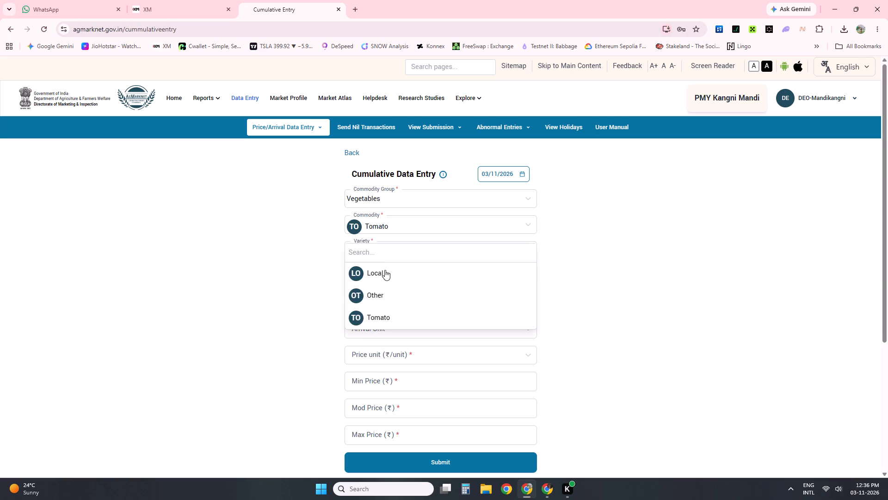
pyautogui.click(385, 271)
pyautogui.click(391, 244)
pyautogui.click(378, 316)
pyautogui.click(376, 278)
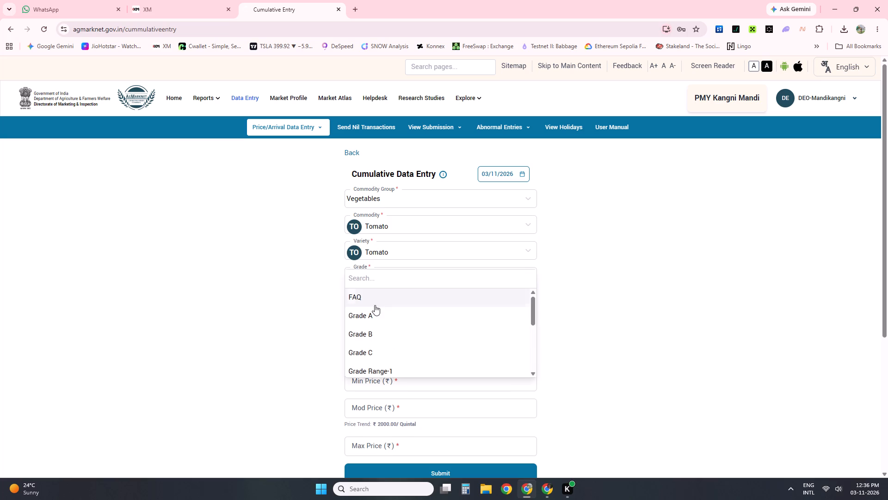
pyautogui.doubleClick(375, 298)
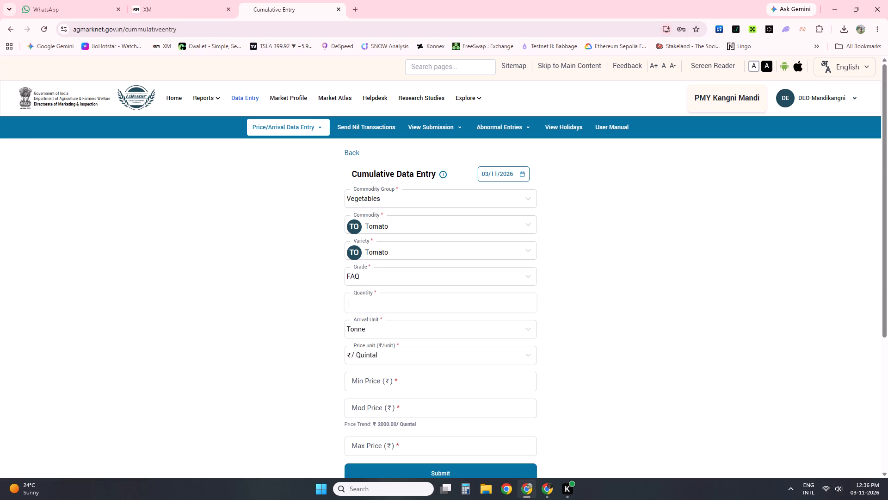
# Submit the tomato entry with quantity 4.7 tonne, min price 1500, mod price 1800 and max price 2000, and close the confirmation.
pyautogui.write('4.7')
pyautogui.press('Tab')
pyautogui.press('Tab')
pyautogui.press('Tab')
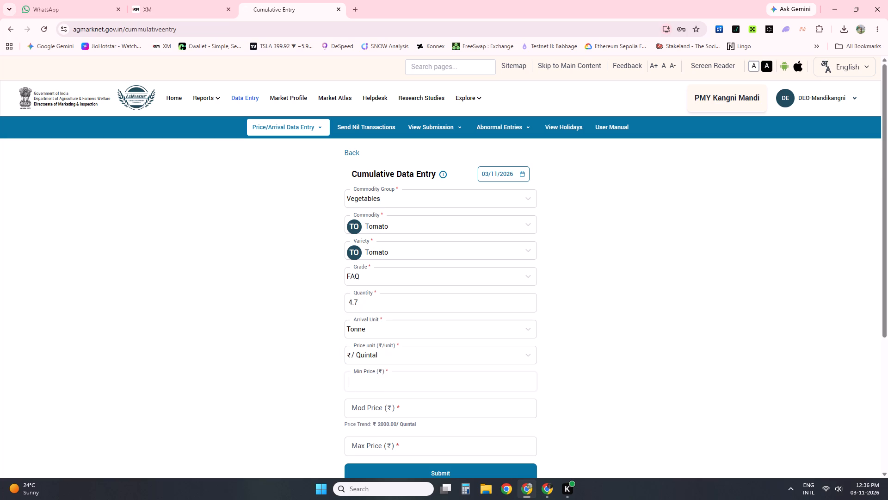
pyautogui.write('1500')
pyautogui.press('Tab')
pyautogui.write('1800')
pyautogui.press('Tab')
pyautogui.write('2000')
pyautogui.press('Tab')
pyautogui.press('Return')
pyautogui.press('Tab')
pyautogui.press('Return')
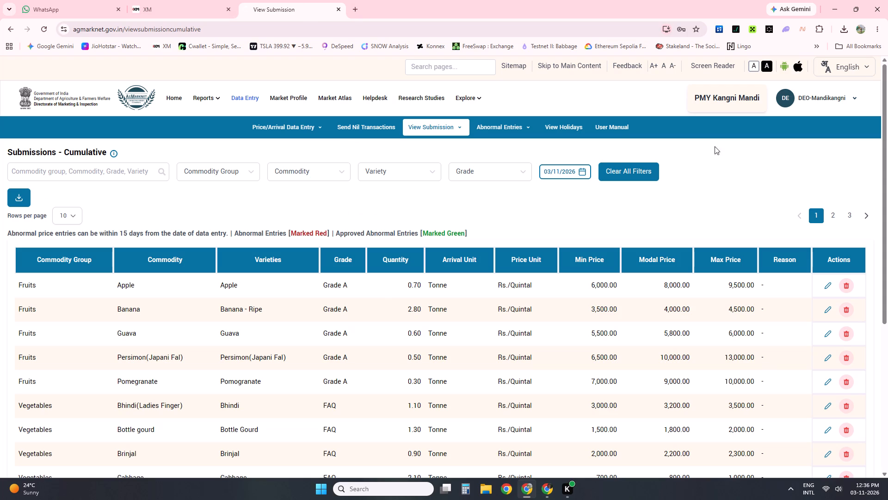
# Close the Agmarknet submissions page.
pyautogui.click(338, 10)
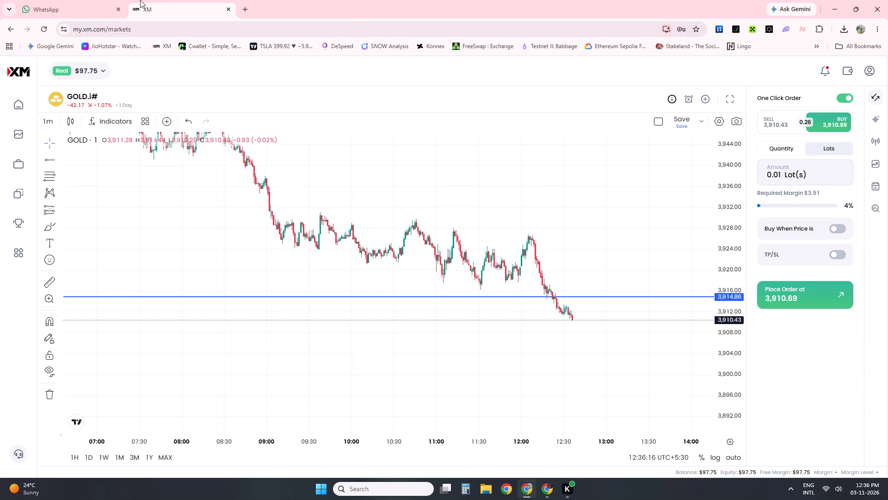
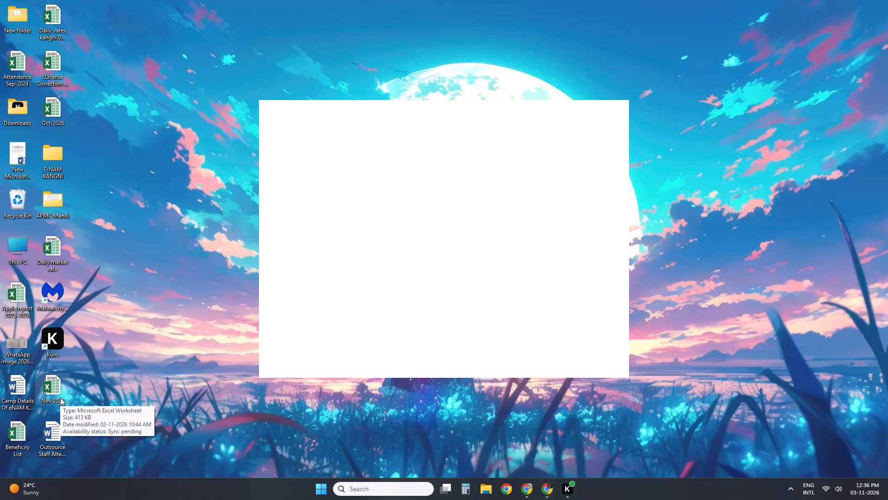
# Open the Daily market rate workbook from the desktop in Excel and go to the top of its rate table.
pyautogui.doubleClick(57, 255)
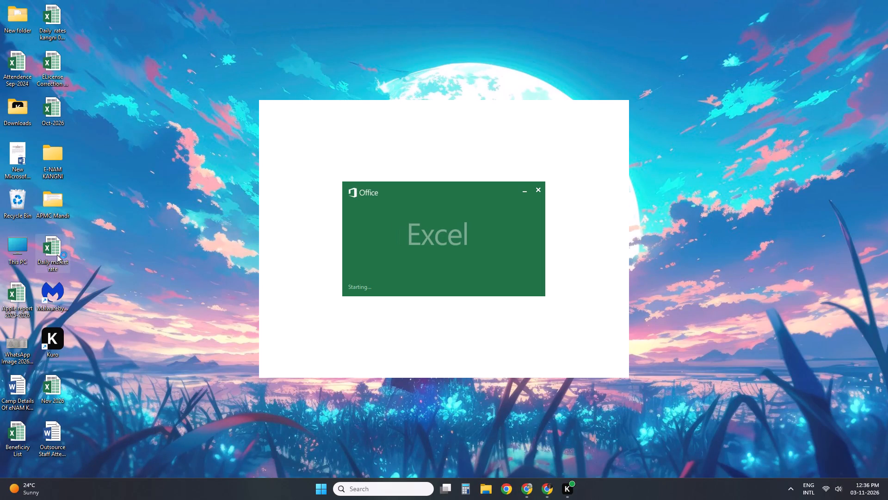
pyautogui.scroll(7, 388, 334)
pyautogui.click(537, 336)
pyautogui.scroll(7, 264, 271)
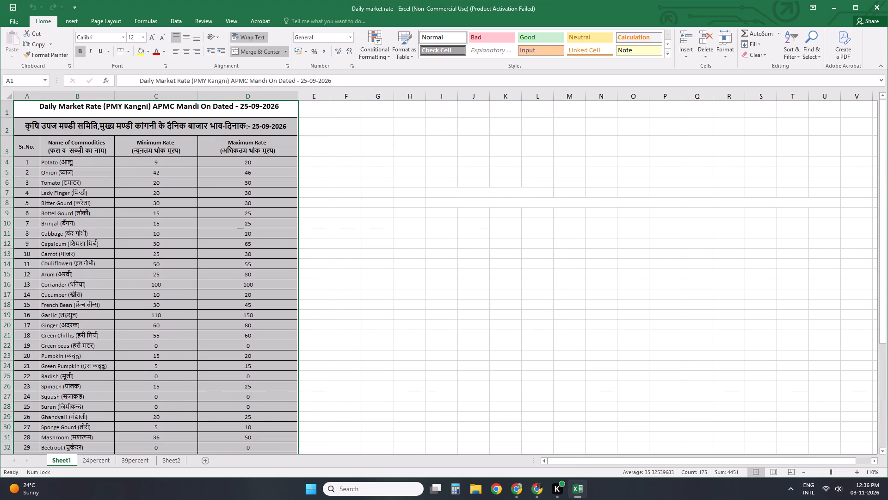
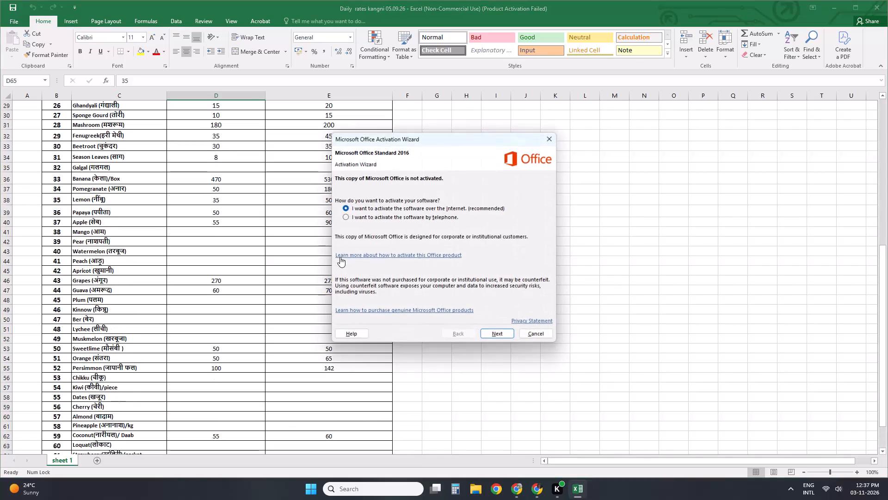
# Dismiss the activation wizard and copy the minimum and maximum prices for Potato through Beetroot from the 02.11.2026 rate table.
pyautogui.click(530, 333)
pyautogui.scroll(12, 322, 275)
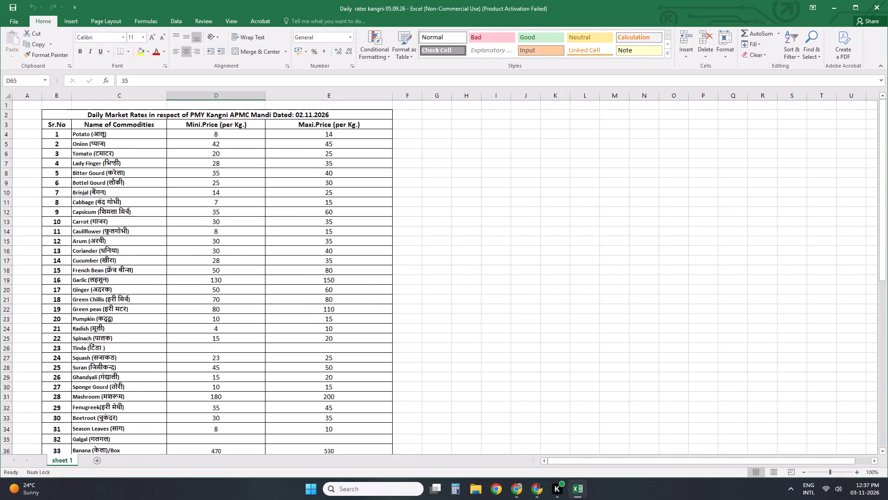
pyautogui.moveTo(214, 134); pyautogui.dragTo(324, 219)
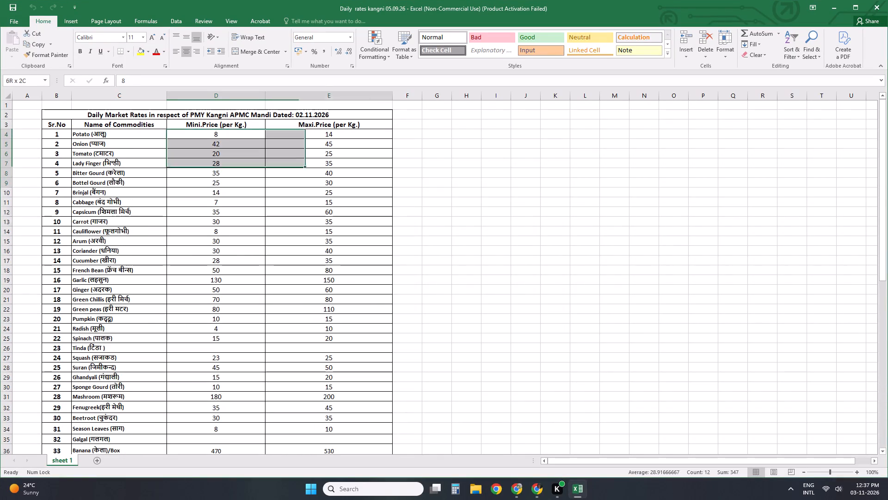
pyautogui.moveTo(324, 219); pyautogui.dragTo(351, 415)
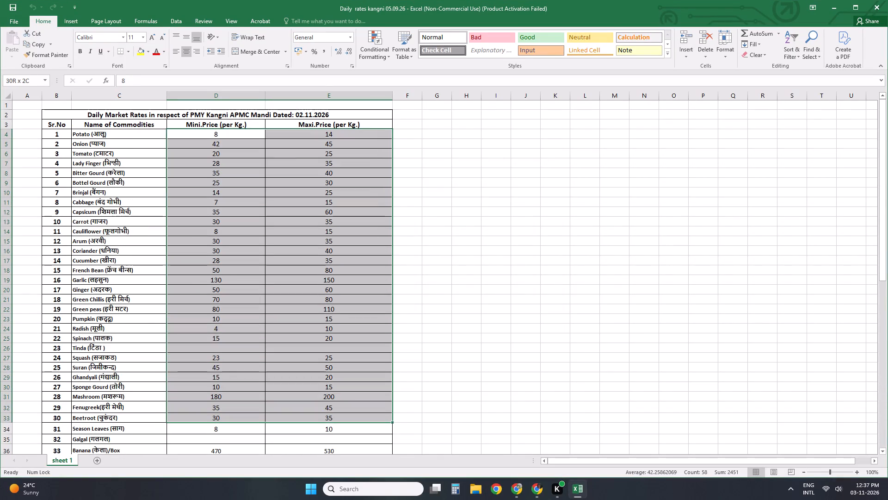
pyautogui.moveTo(351, 415); pyautogui.dragTo(355, 403)
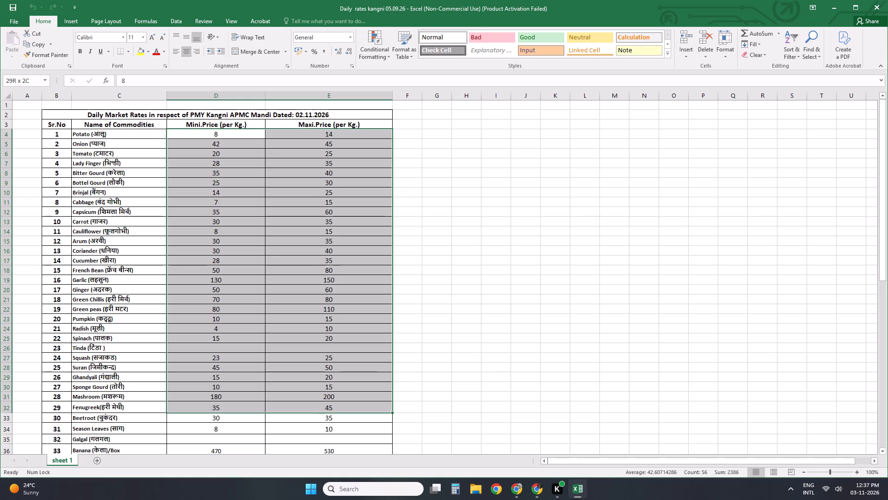
pyautogui.moveTo(355, 403); pyautogui.dragTo(360, 397)
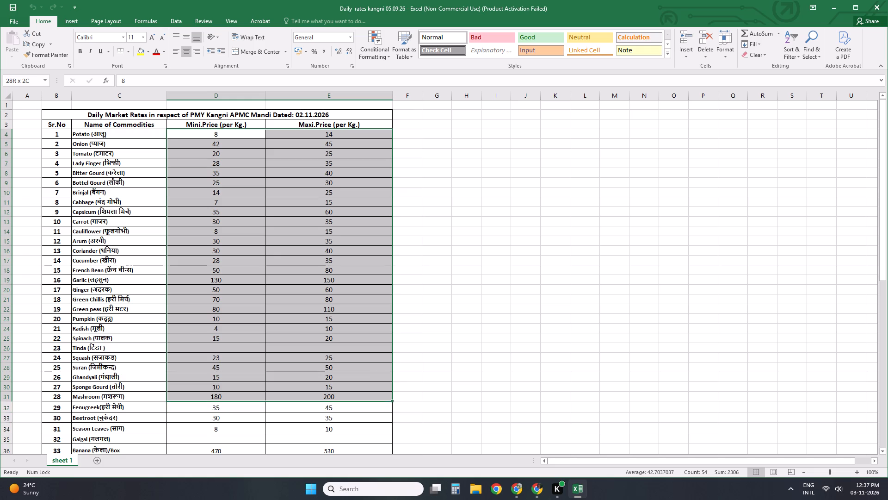
pyautogui.moveTo(360, 397); pyautogui.dragTo(364, 416)
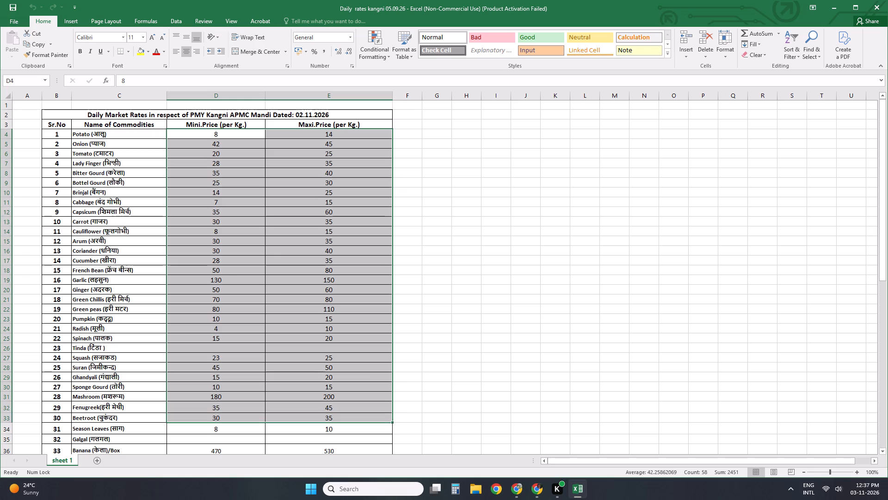
pyautogui.hotkey('ctrl', 'c')
# Show the desktop and turn off auto arrange for its icons.
pyautogui.click(887, 499)
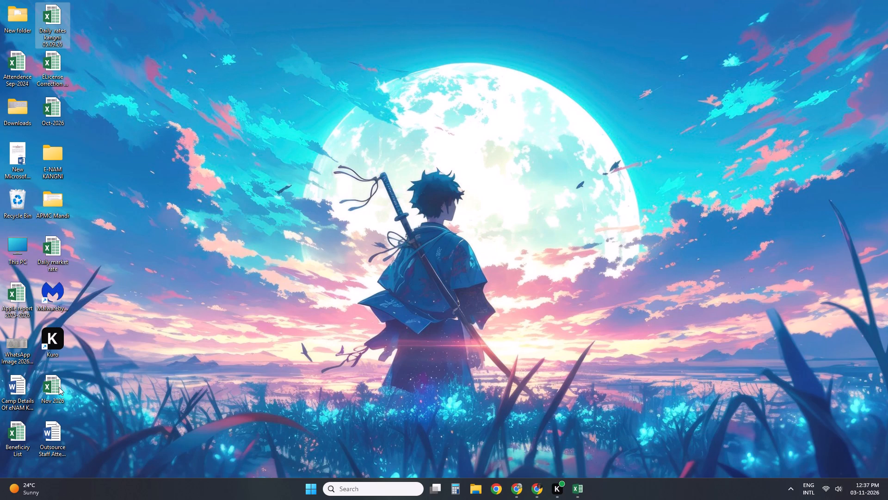
pyautogui.rightClick(227, 242)
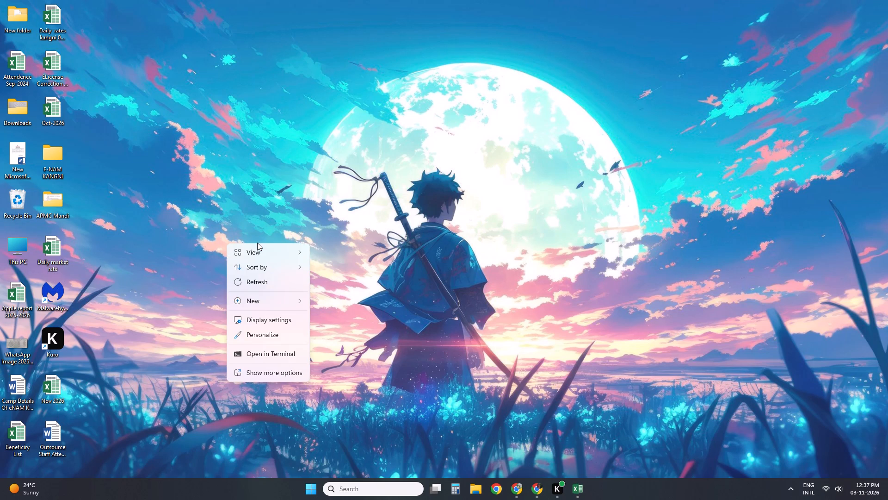
pyautogui.click(263, 250)
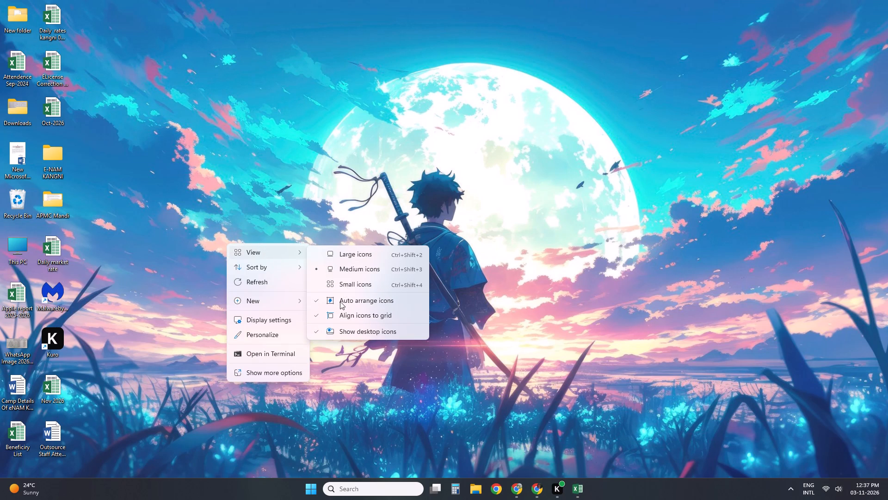
pyautogui.click(340, 301)
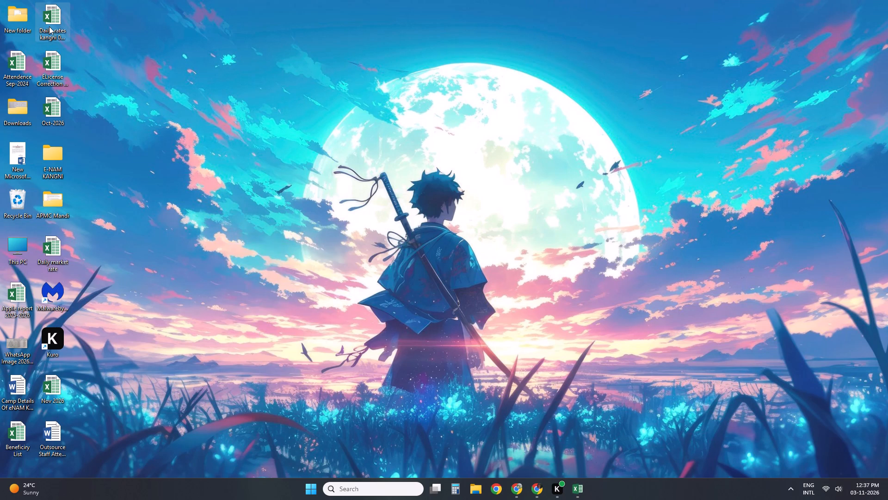
# Move the Daily rates kangni 05.09.26 and Nov 2026 files side by side into the empty area of the desktop.
pyautogui.moveTo(49, 26); pyautogui.dragTo(538, 355)
pyautogui.click(276, 165)
pyautogui.moveTo(56, 25); pyautogui.dragTo(485, 406)
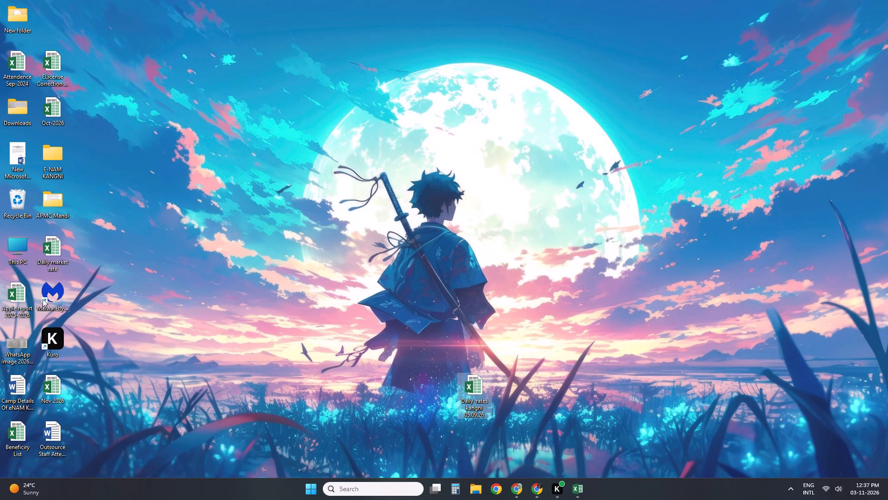
pyautogui.moveTo(61, 393); pyautogui.dragTo(482, 405)
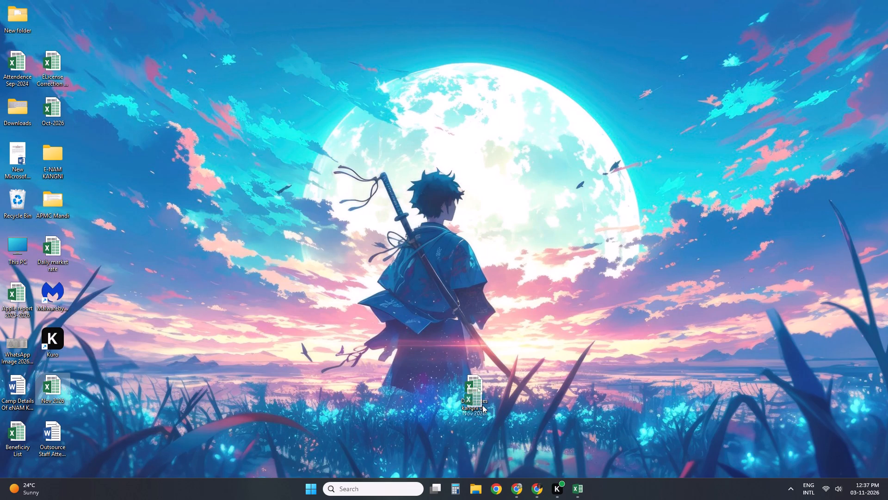
pyautogui.moveTo(482, 405); pyautogui.dragTo(505, 398)
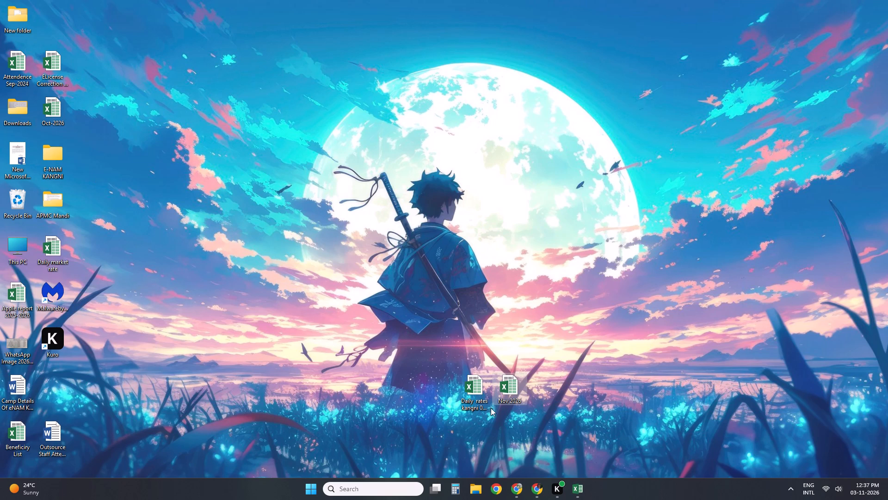
# Copy the selected prices in Daily rates kangni 05.09.26 again and open the Nov 2026 workbook at its Daily Rates sheet.
pyautogui.doubleClick(480, 393)
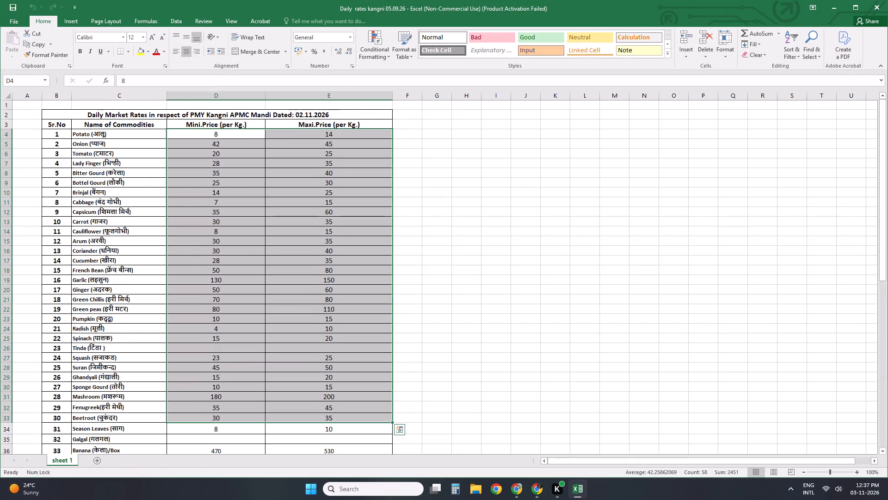
pyautogui.hotkey('ctrl', 'c')
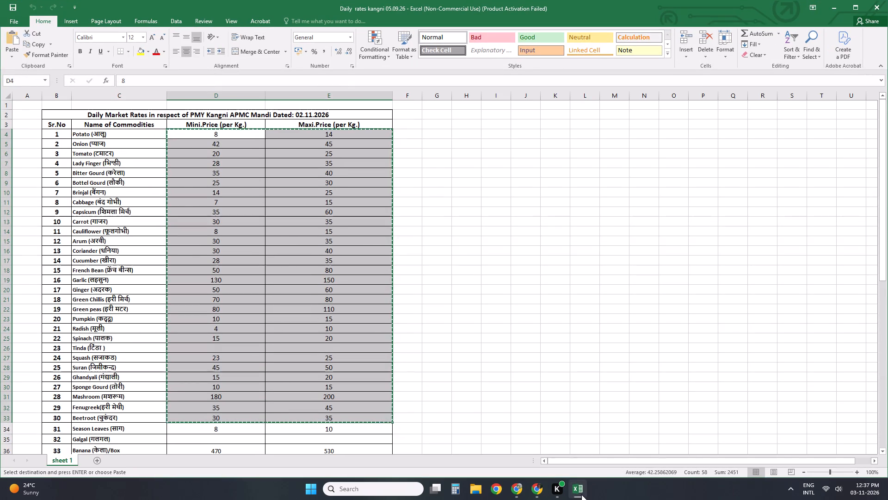
pyautogui.click(887, 499)
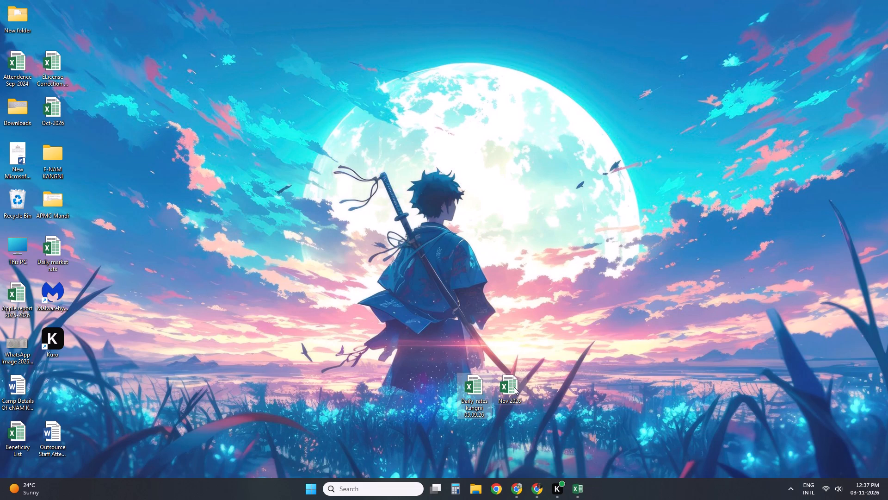
pyautogui.doubleClick(513, 387)
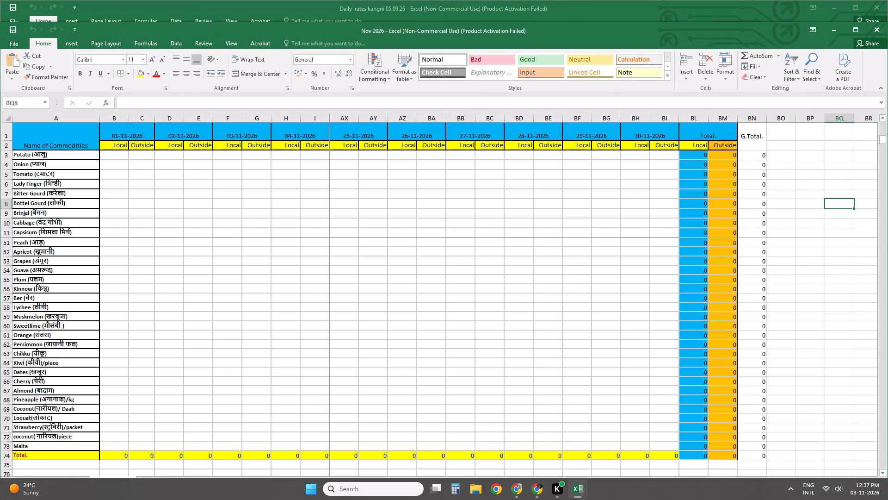
pyautogui.click(851, 29)
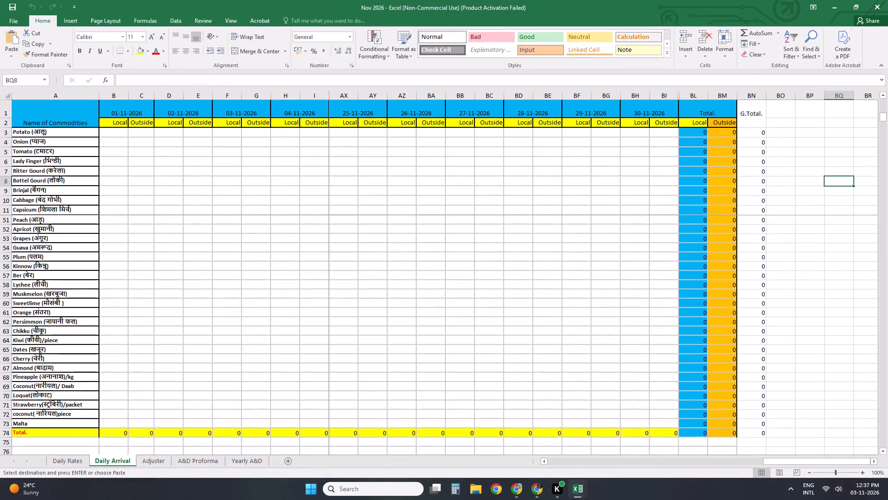
pyautogui.click(55, 459)
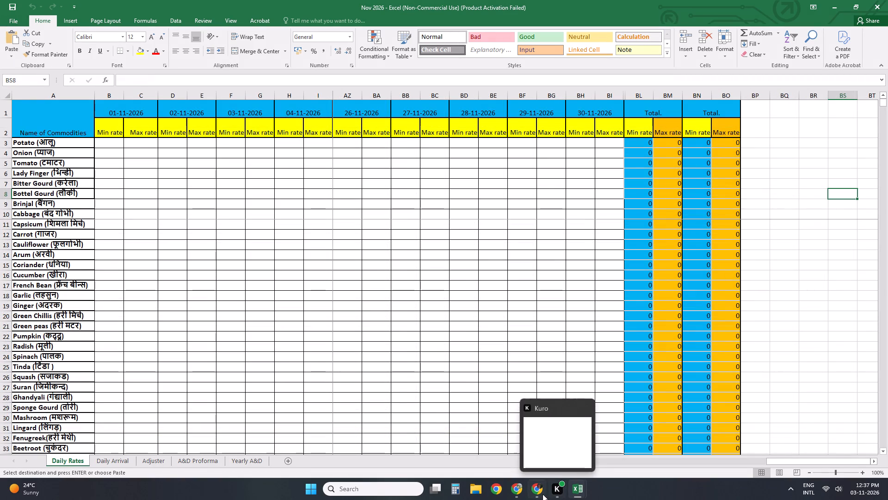
# Copy the Potato-to-Beetroot prices from the daily rates workbook and paste them under 02-11-2026 in Nov 2026, starting at the Potato row.
pyautogui.click(550, 454)
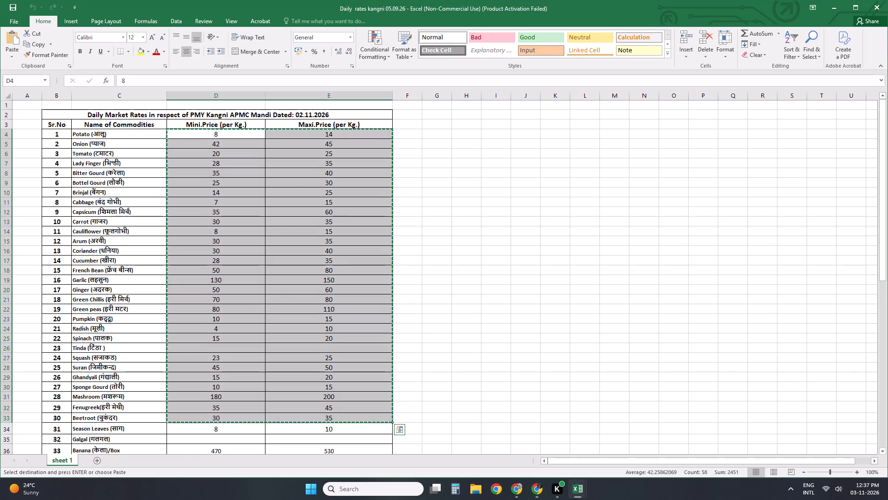
pyautogui.hotkey('ctrl', 'c')
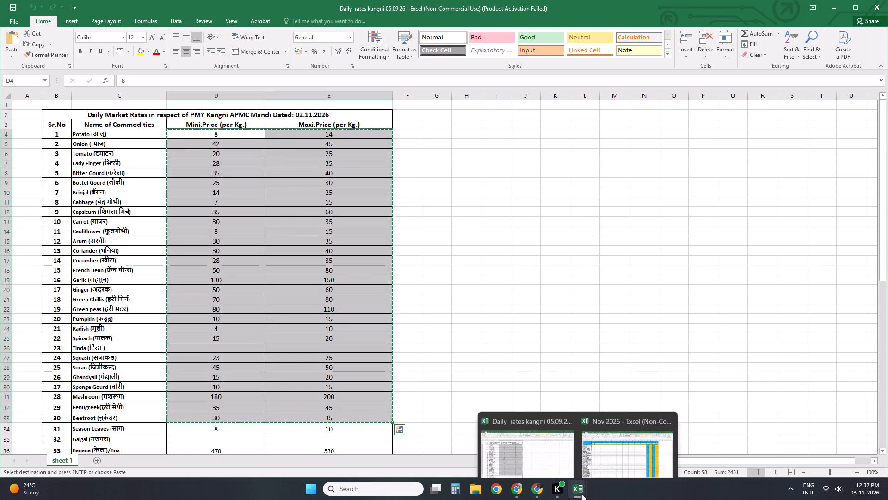
pyautogui.click(612, 444)
pyautogui.click(171, 139)
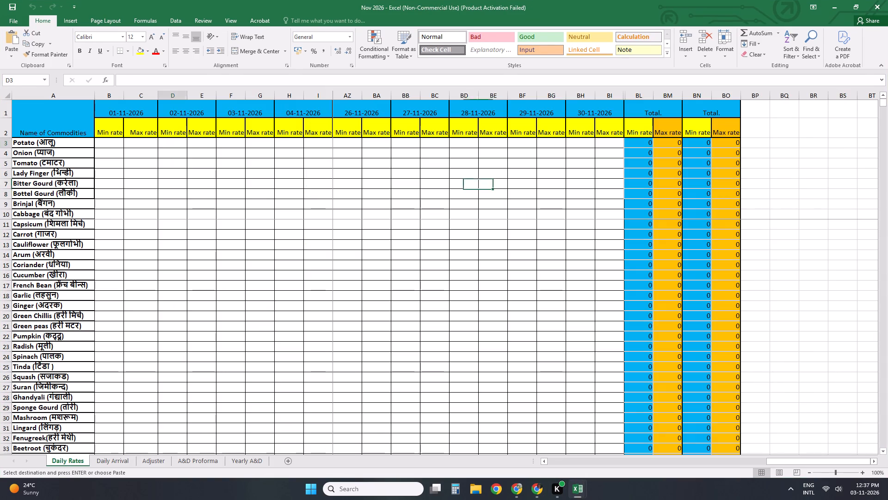
pyautogui.hotkey('ctrl', 'v')
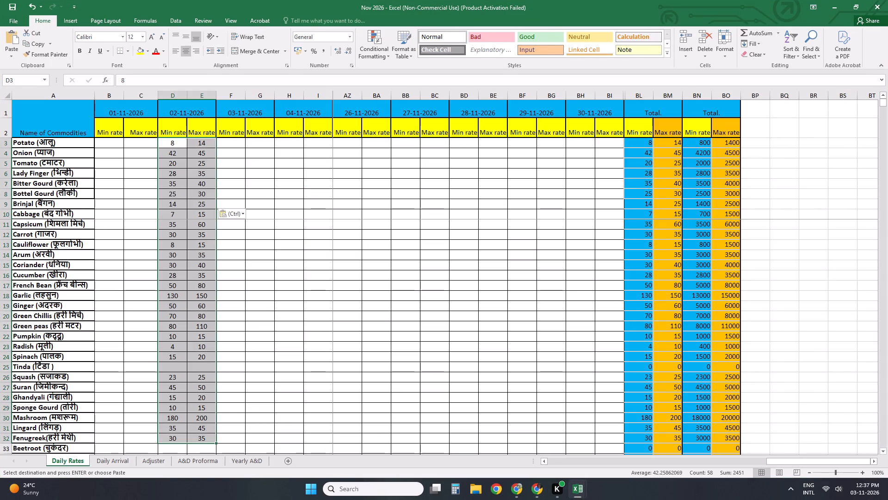
# Move the 02-11-2026 rates in the Lingard and Fenugreek rows down one row, to Fenugreek and Beetroot.
pyautogui.scroll(-2, 299, 306)
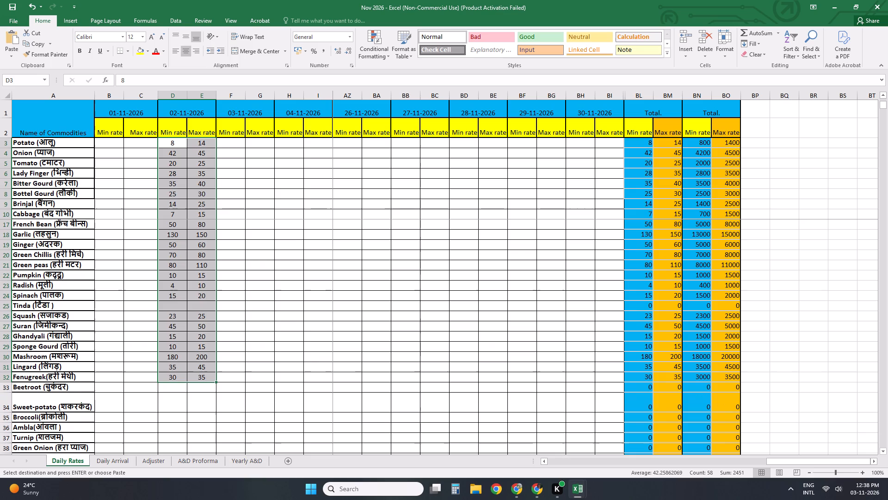
pyautogui.moveTo(168, 367); pyautogui.dragTo(205, 376)
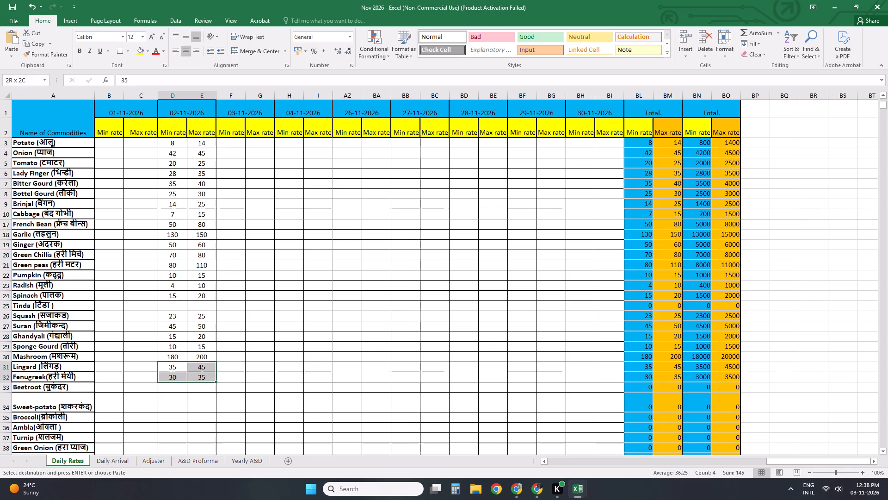
pyautogui.hotkey('ctrl', 'x')
pyautogui.click(172, 377)
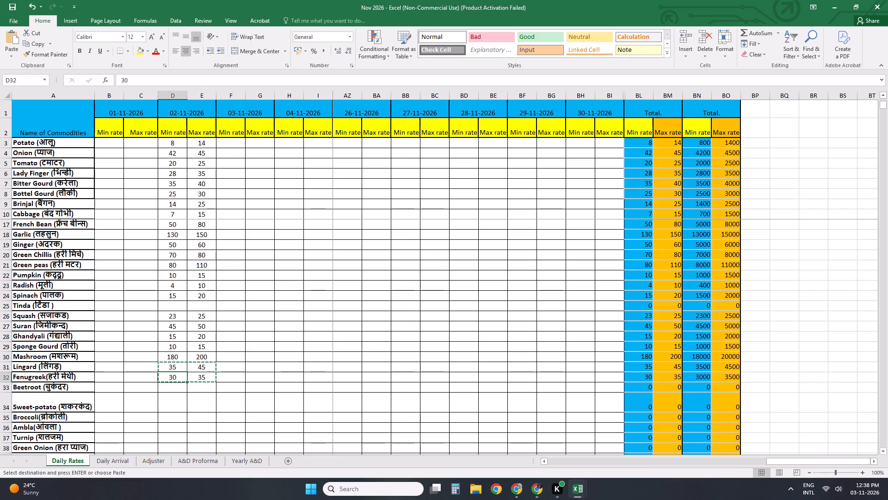
pyautogui.hotkey('ctrl', 'v')
pyautogui.click(299, 364)
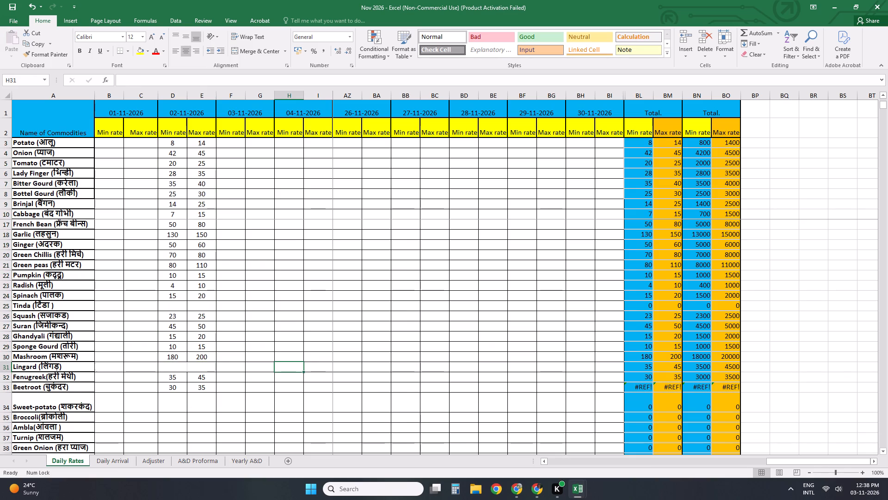
# Enter the 02-11-2026 rates for Season Leaves: minimum 5 and maximum 10.
pyautogui.scroll(-4, 248, 395)
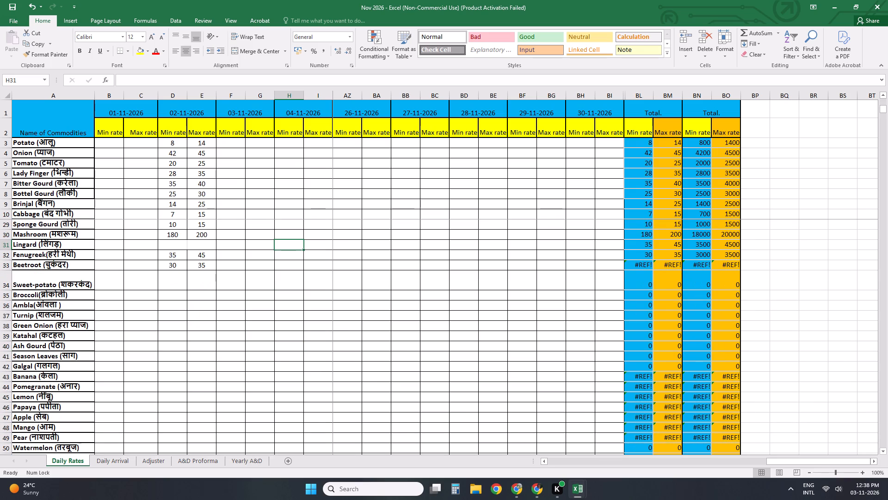
pyautogui.click(176, 359)
pyautogui.press('5')
pyautogui.press('Right')
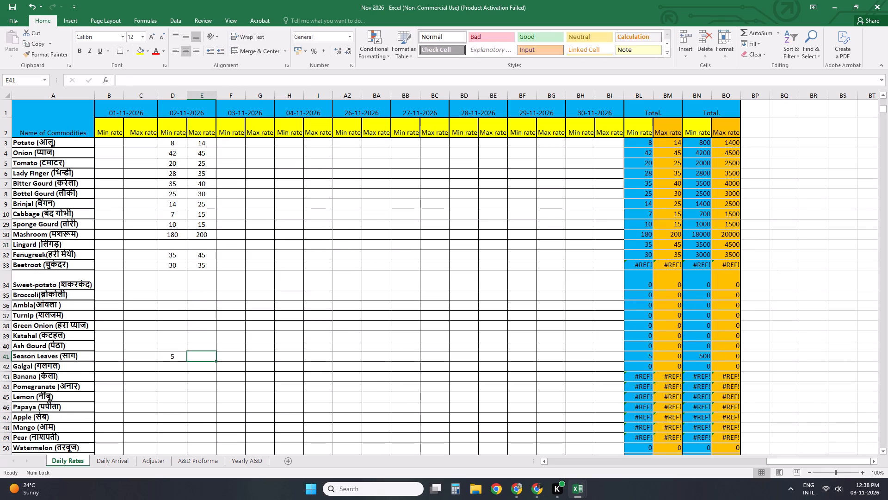
pyautogui.write('10')
pyautogui.click(178, 377)
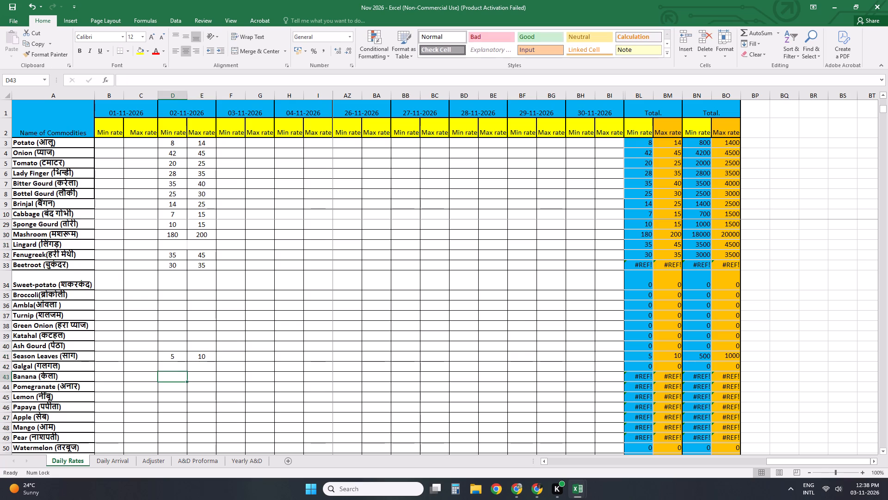
# Enter the 03-11-2026 rates for Potato: minimum 13 and maximum 18.
pyautogui.click(578, 488)
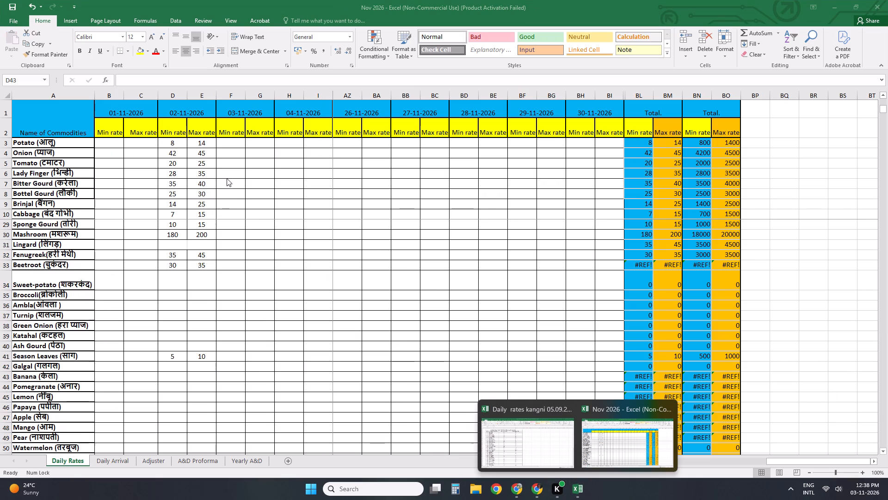
pyautogui.doubleClick(231, 143)
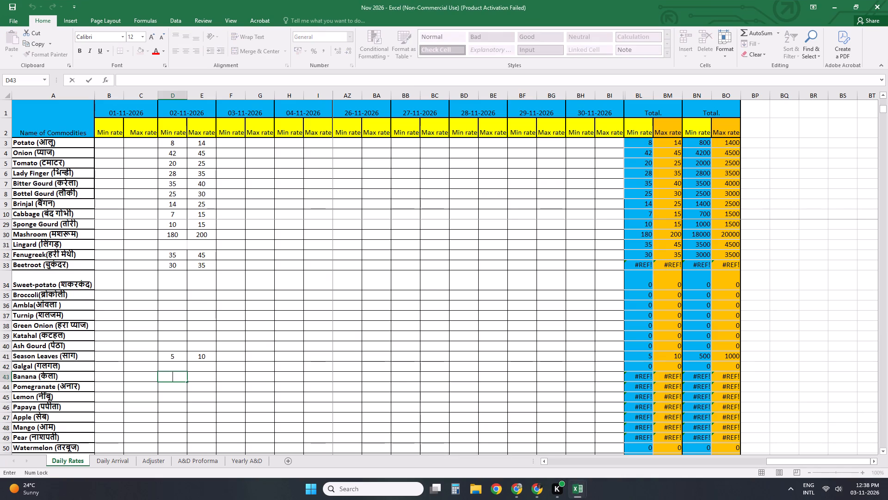
pyautogui.click(231, 143)
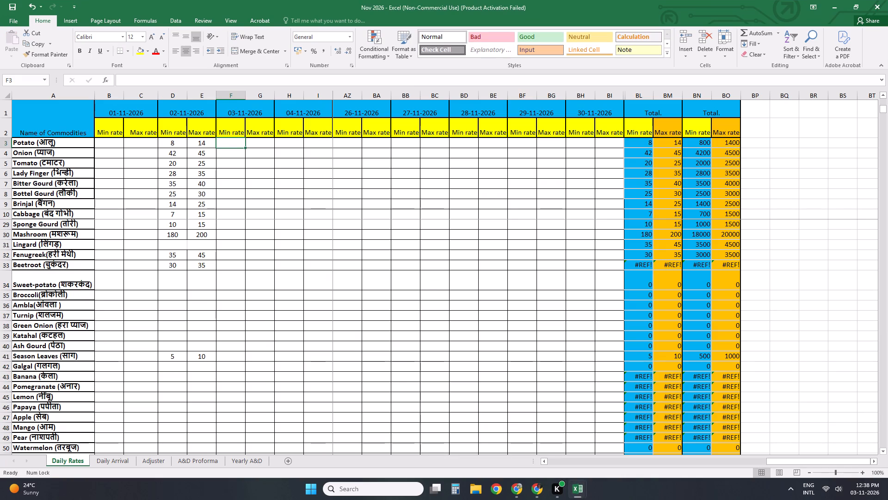
pyautogui.write('13')
pyautogui.press('Right')
pyautogui.write('18')
pyautogui.press('Down')
pyautogui.press('Left')
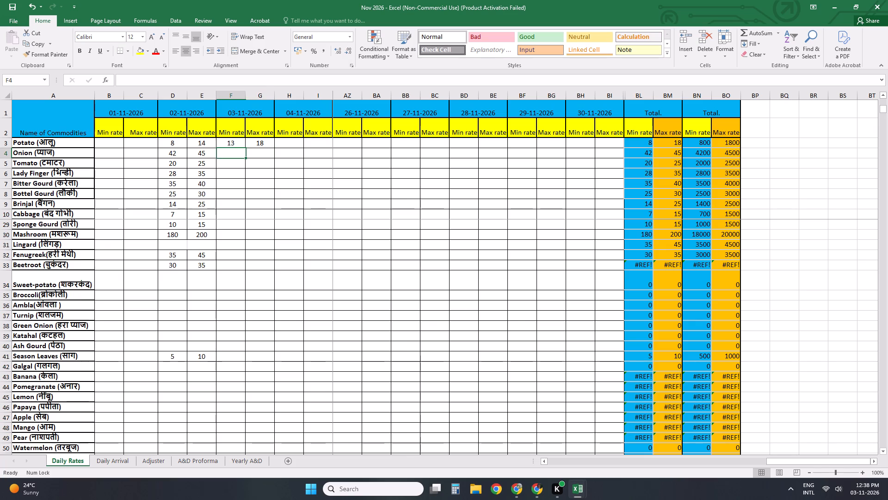
# Enter the 03-11-2026 rates for Onion: minimum 46 and maximum 48.
pyautogui.write('46')
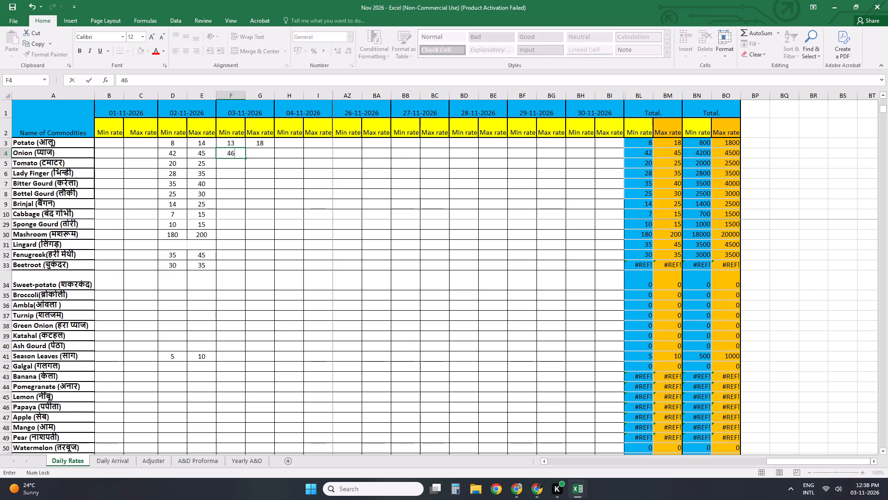
pyautogui.press('Right')
pyautogui.write('4489')
pyautogui.press('BackSpace')
pyautogui.press('BackSpace')
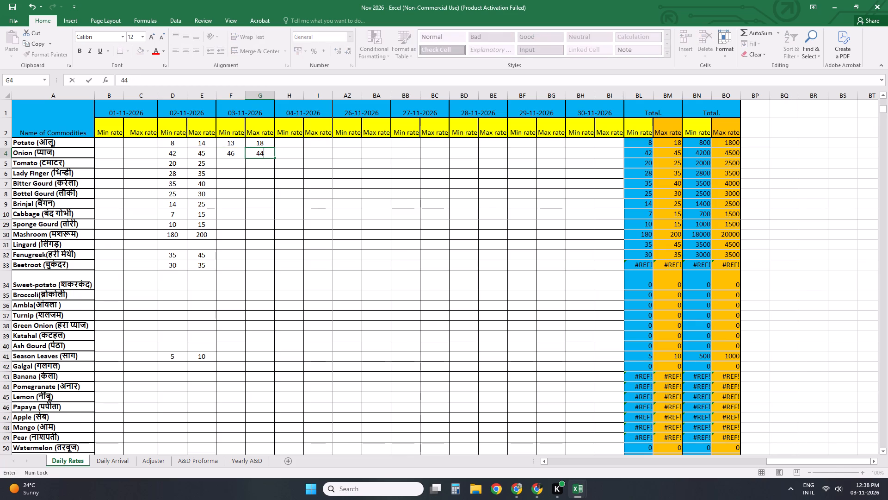
pyautogui.press('BackSpace')
pyautogui.press('8')
pyautogui.press('Down')
pyautogui.press('Left')
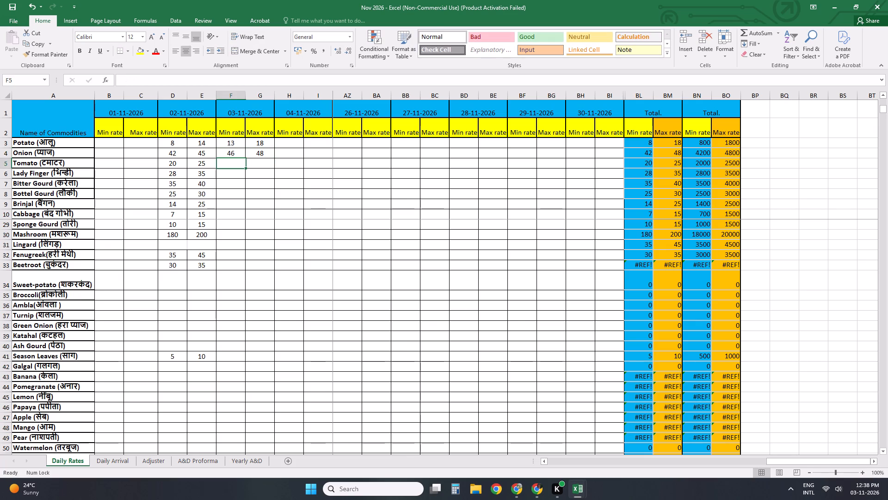
# Enter the 03-11-2026 minimum and maximum rates for Tomato (15 and 20) and Lady Finger (30 and 35).
pyautogui.write('15')
pyautogui.press('Right')
pyautogui.write('20')
pyautogui.press('Down')
pyautogui.press('Left')
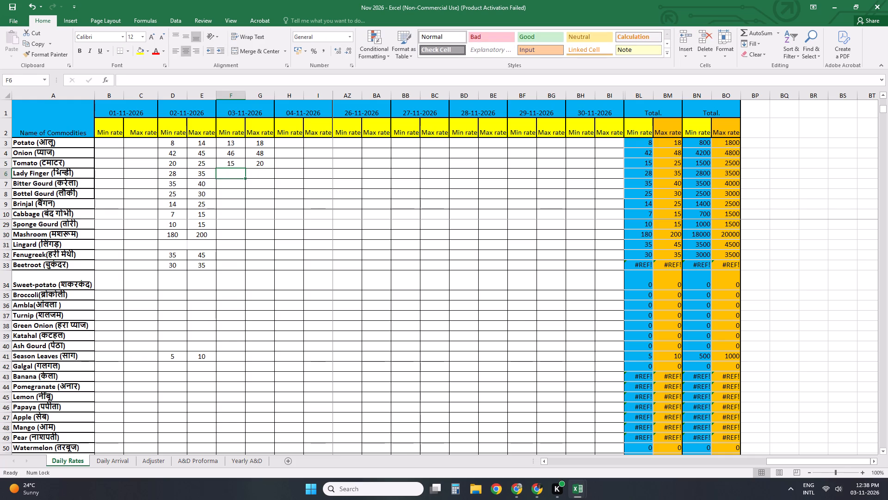
pyautogui.write('30')
pyautogui.press('Right')
pyautogui.write('35')
pyautogui.press('Down')
pyautogui.press('Left')
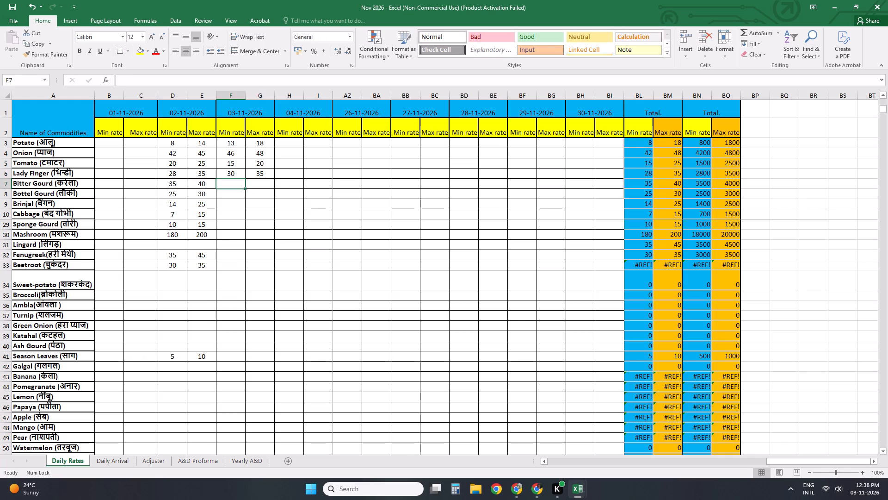
# Enter the 03-11-2026 minimum and maximum rates for Bottel Gourd (15 and 20) and Brinjal (20 and 23).
pyautogui.press('Down')
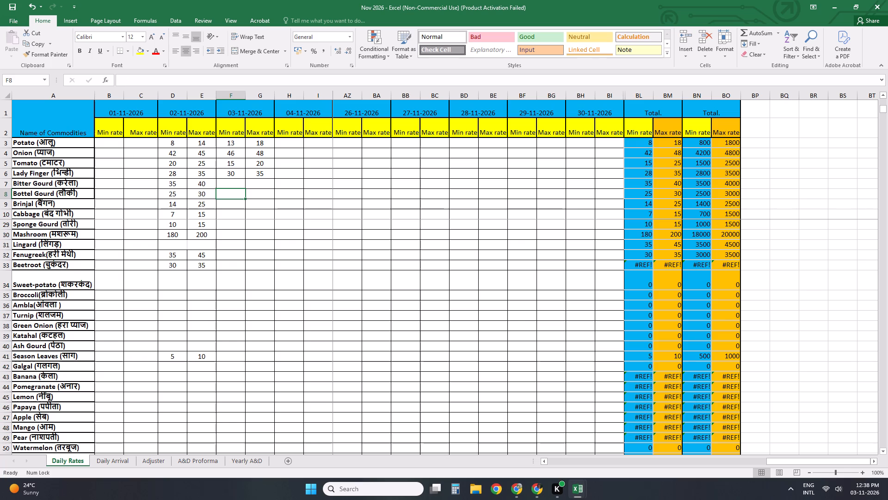
pyautogui.write('15')
pyautogui.press('Right')
pyautogui.write('20')
pyautogui.press('Down')
pyautogui.press('Left')
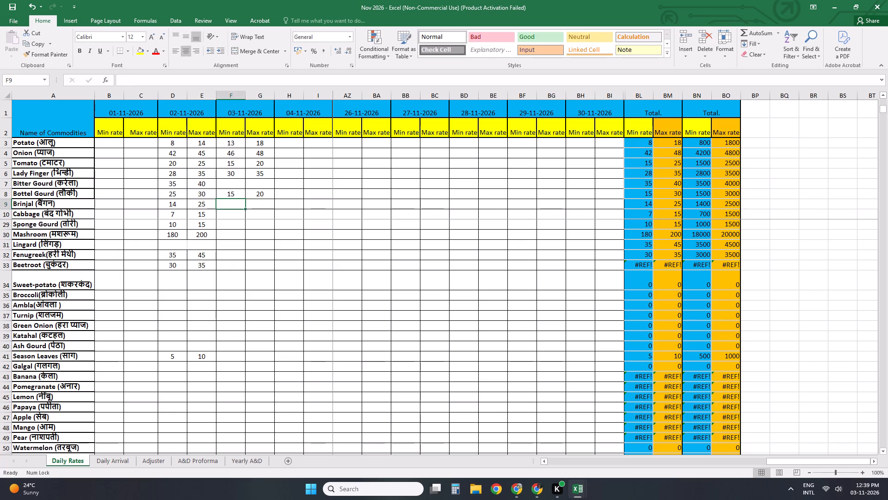
pyautogui.write('20')
pyautogui.press('Right')
pyautogui.write('23')
pyautogui.press('Down')
pyautogui.press('Left')
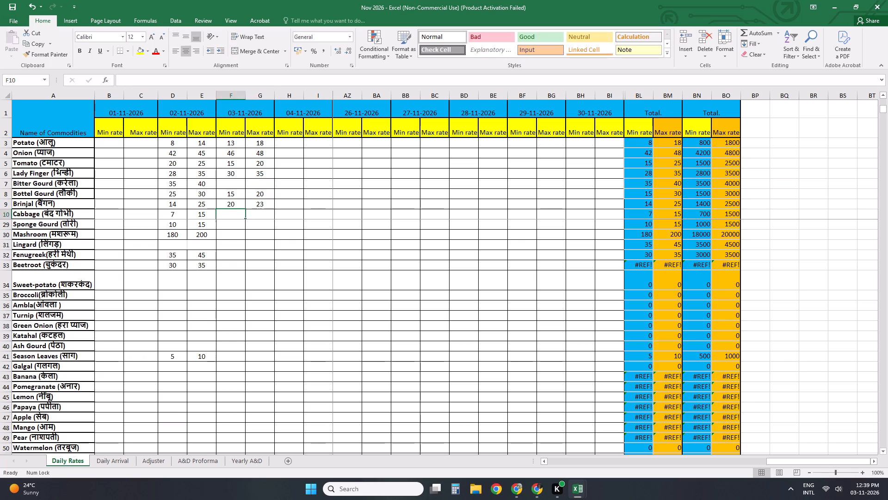
# Enter the 03-11-2026 rates for Cabbage: minimum 7 and maximum 10.
pyautogui.press('7')
pyautogui.press('Right')
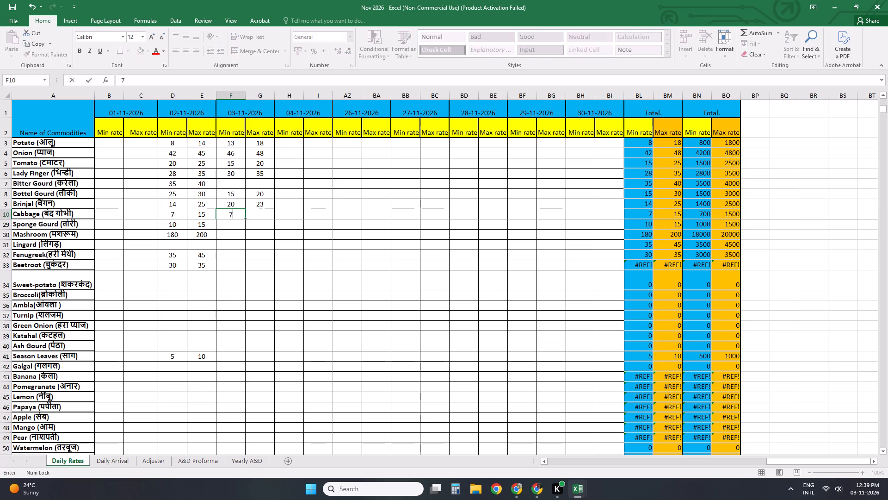
pyautogui.write('110')
pyautogui.press('Left')
pyautogui.press('Right')
pyautogui.write('10')
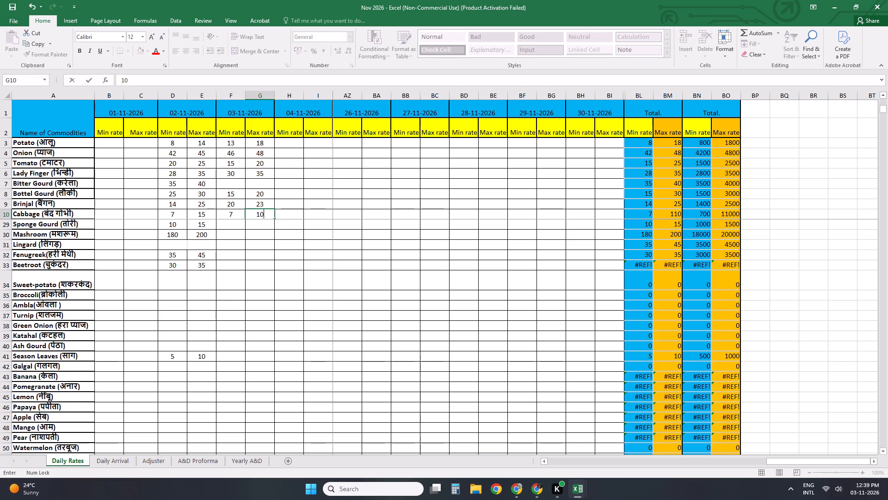
pyautogui.press('Down')
pyautogui.press('Left')
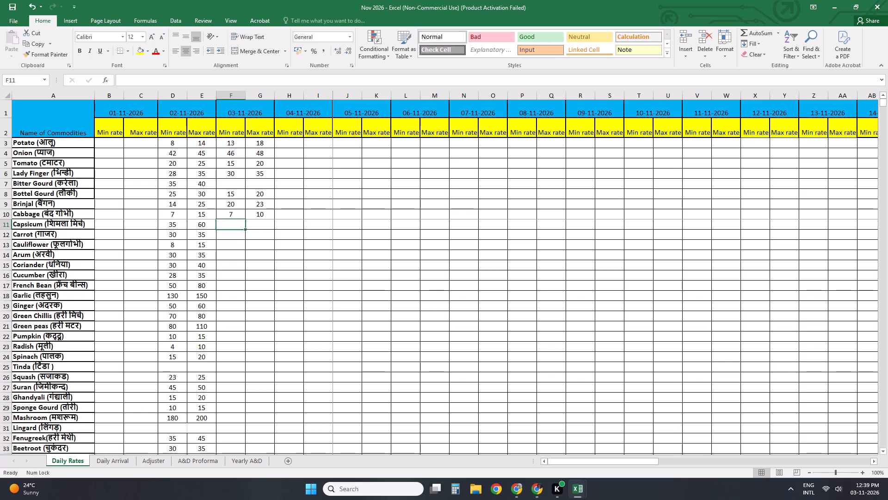
# Enter the 03-11-2026 minimum and maximum rates for Capsicum (30 and 35) and Carrot (30 and 30).
pyautogui.write('30')
pyautogui.press('Right')
pyautogui.write('35')
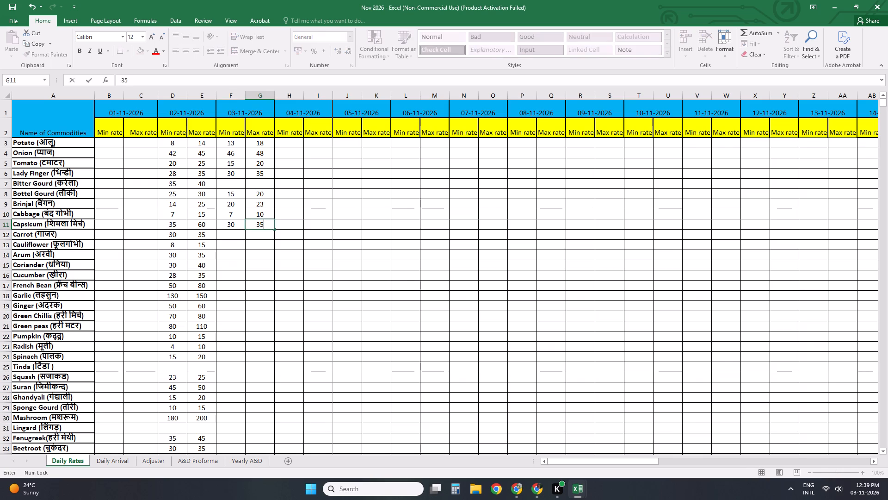
pyautogui.press('Down')
pyautogui.press('Left')
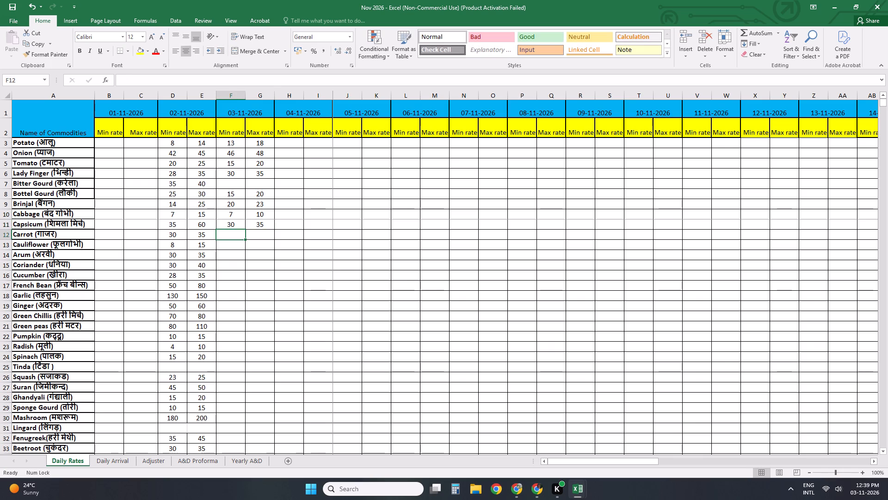
pyautogui.write('30')
pyautogui.press('Right')
pyautogui.write('30')
pyautogui.press('Down')
pyautogui.press('Left')
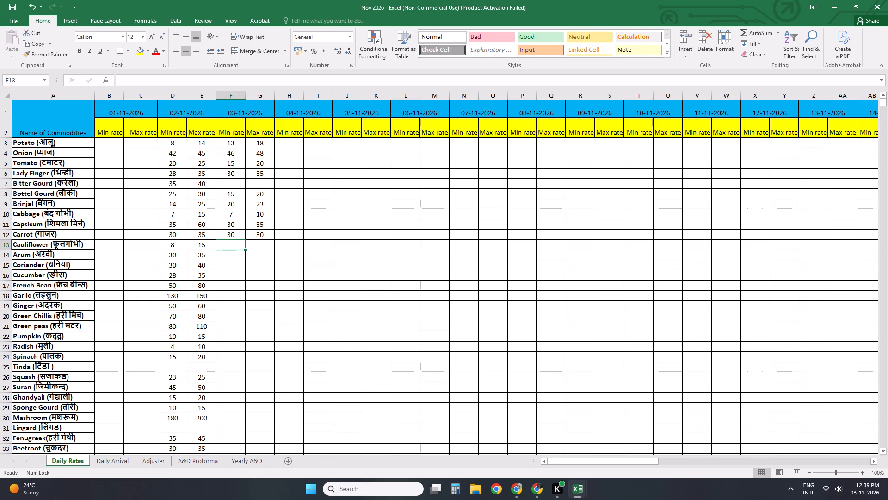
# Enter the 03-11-2026 minimum and maximum rates for Cauliflower (5 and 12) and Coriander (30 and 40).
pyautogui.press('5')
pyautogui.press('Right')
pyautogui.write('12')
pyautogui.press('Down')
pyautogui.press('Left')
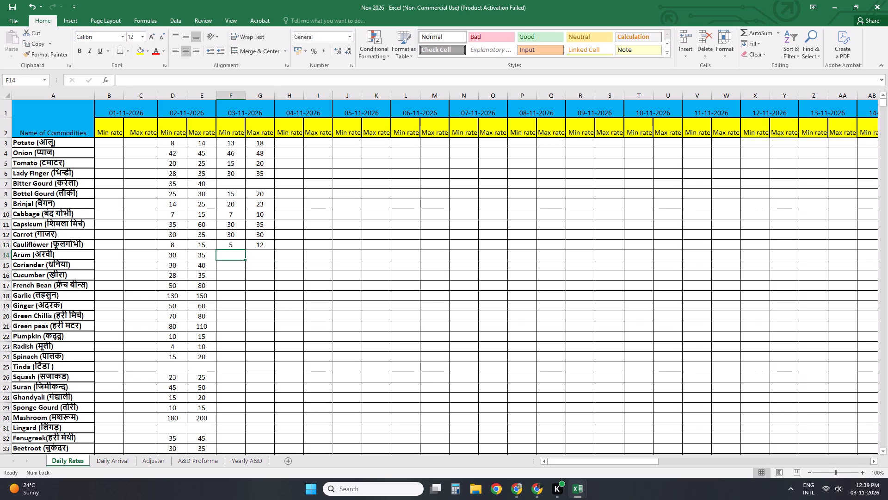
pyautogui.press('Down')
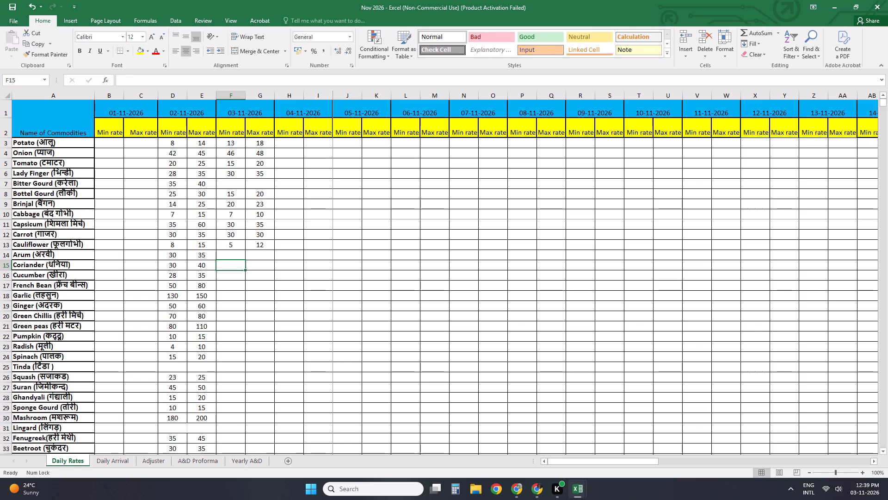
pyautogui.write('30')
pyautogui.press('Right')
pyautogui.write('40')
pyautogui.press('Down')
pyautogui.press('Left')
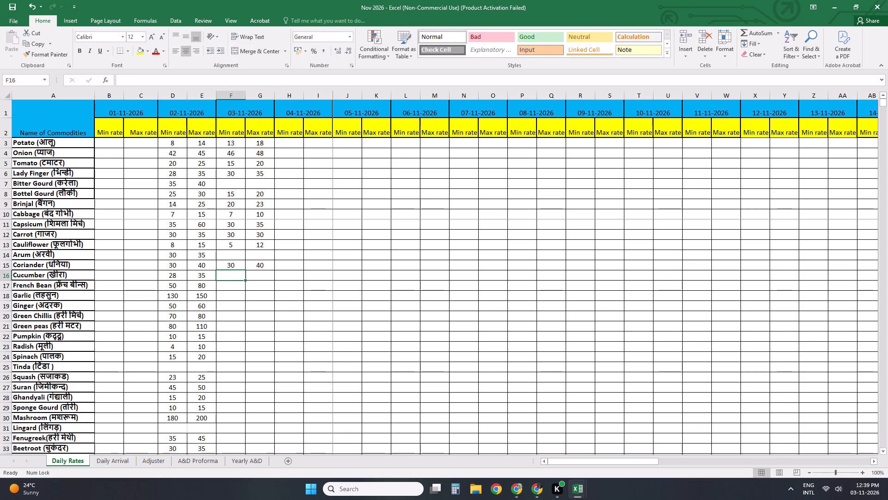
# Enter the 03-11-2026 minimum and maximum rates for Cucumber (30 and 35) and French Bean (60 and 60).
pyautogui.write('30')
pyautogui.press('Right')
pyautogui.write('35')
pyautogui.press('Down')
pyautogui.press('Left')
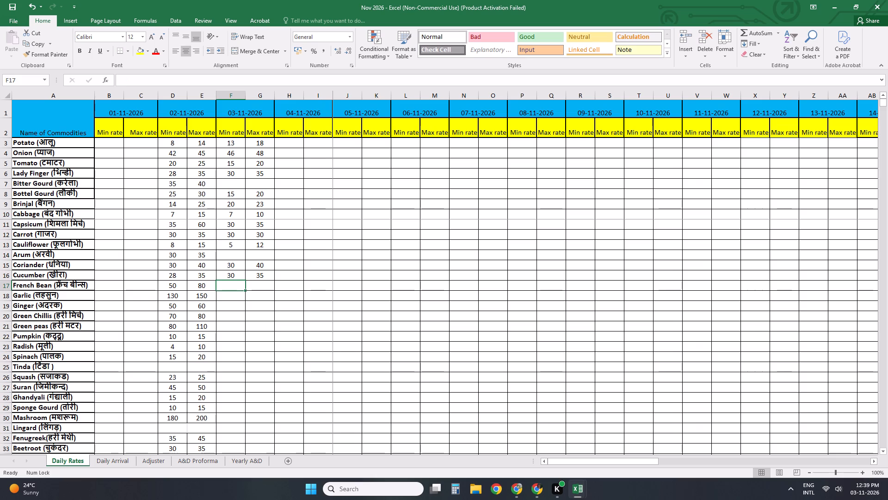
pyautogui.write('60')
pyautogui.press('Right')
pyautogui.write('60')
pyautogui.press('Down')
pyautogui.press('Left')
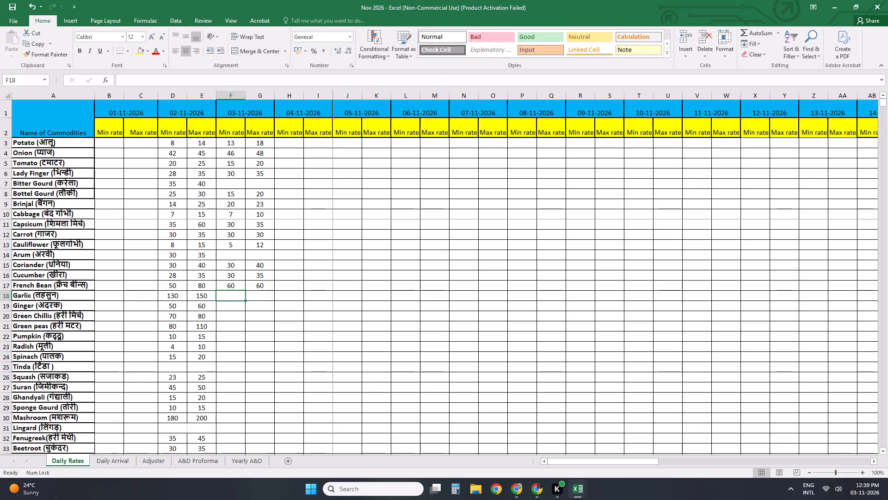
# Enter the 03-11-2026 minimum and maximum rates for Garlic (130 and 150) and Ginger (55 and 60).
pyautogui.write('130')
pyautogui.press('Right')
pyautogui.write('150')
pyautogui.press('Down')
pyautogui.press('Left')
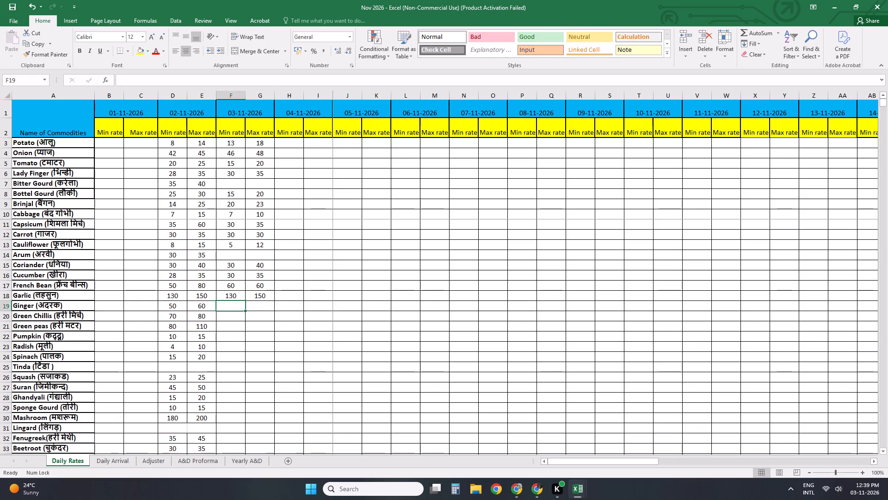
pyautogui.write('55')
pyautogui.press('Right')
pyautogui.write('60')
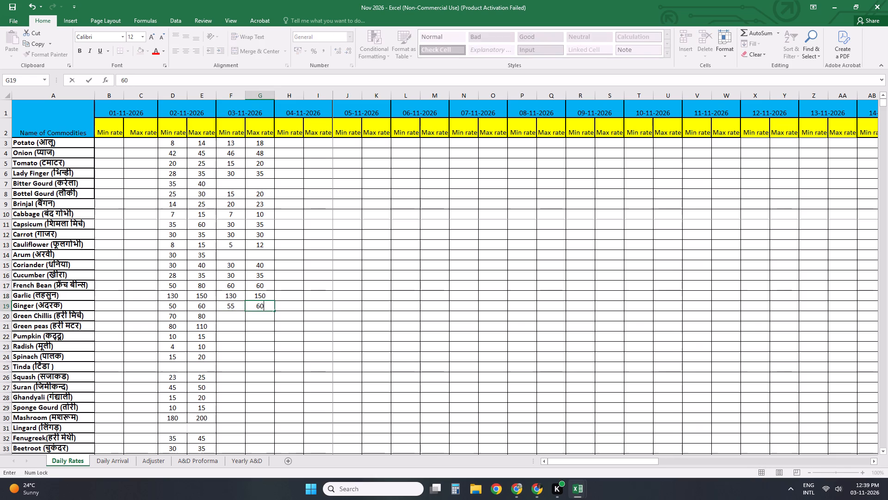
pyautogui.press('Down')
pyautogui.press('Left')
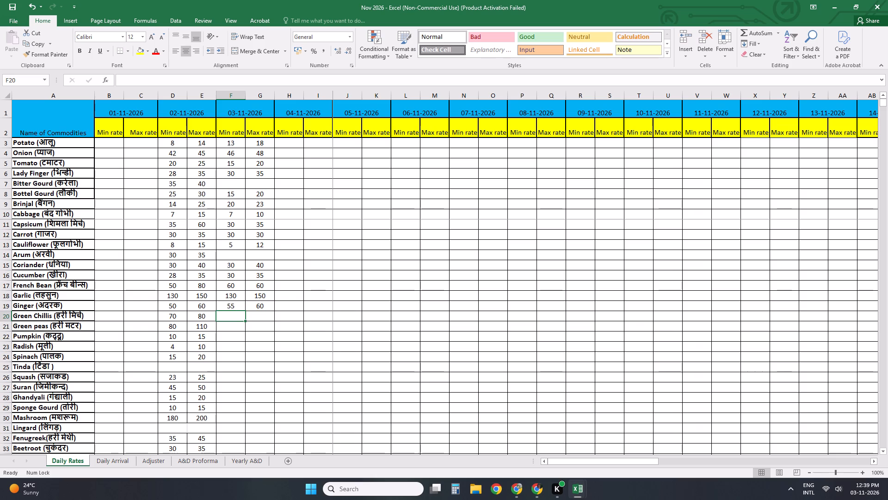
# Enter the 03-11-2026 minimum and maximum rates for Green Chillis (60 and 70) and Green peas (80 and 110).
pyautogui.write('60')
pyautogui.press('Right')
pyautogui.write('70')
pyautogui.press('Down')
pyautogui.press('Left')
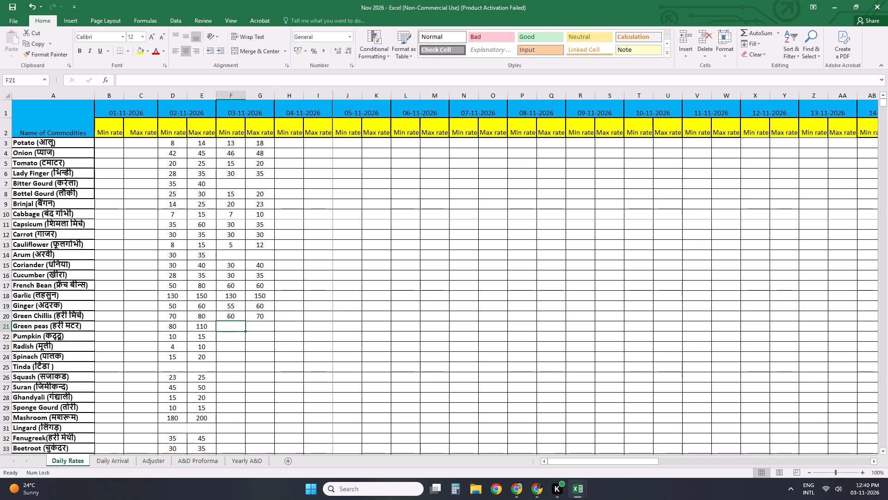
pyautogui.write('80')
pyautogui.press('Right')
pyautogui.write('110')
pyautogui.press('Down')
pyautogui.press('Left')
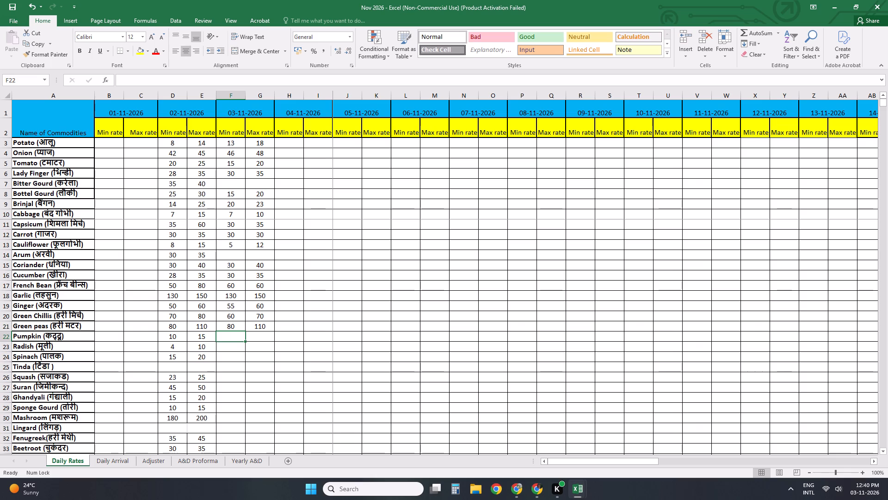
# Enter the 03-11-2026 rates for Pumpkin and Radish: minimum 10 and maximum 15 for each.
pyautogui.write('10')
pyautogui.press('Right')
pyautogui.write('15')
pyautogui.press('Down')
pyautogui.press('Left')
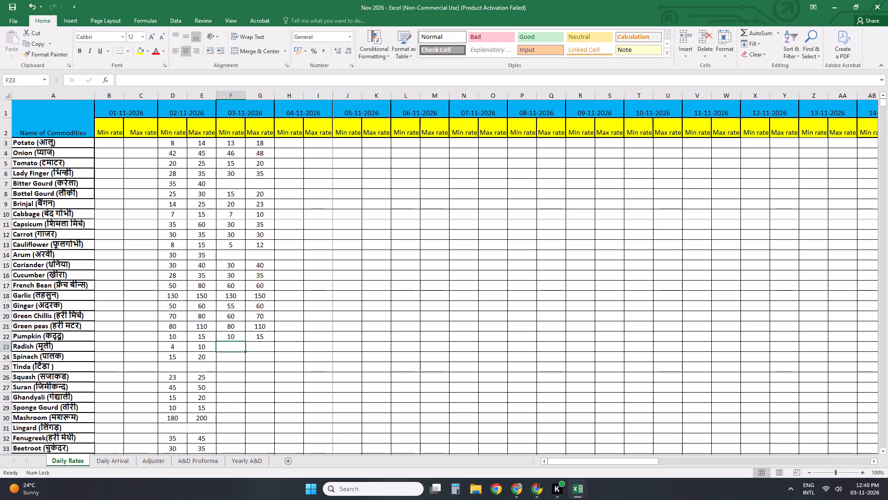
pyautogui.write('10')
pyautogui.press('Right')
pyautogui.write('15')
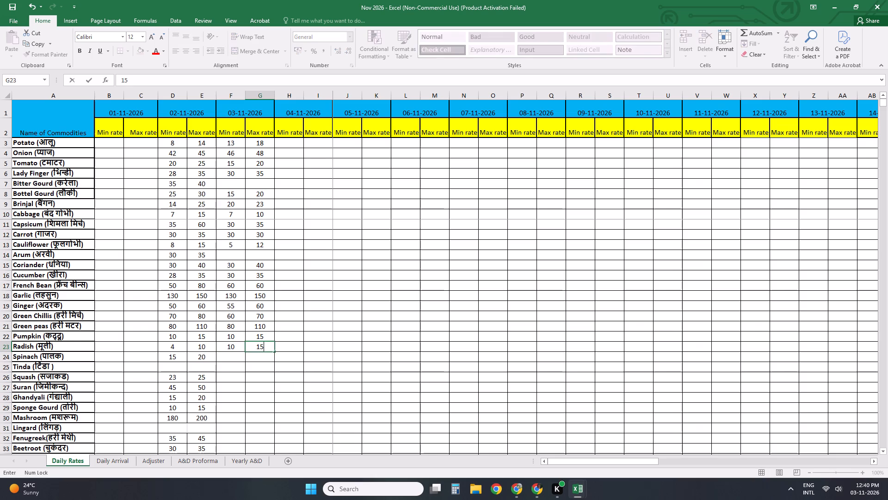
pyautogui.press('Down')
pyautogui.press('Left')
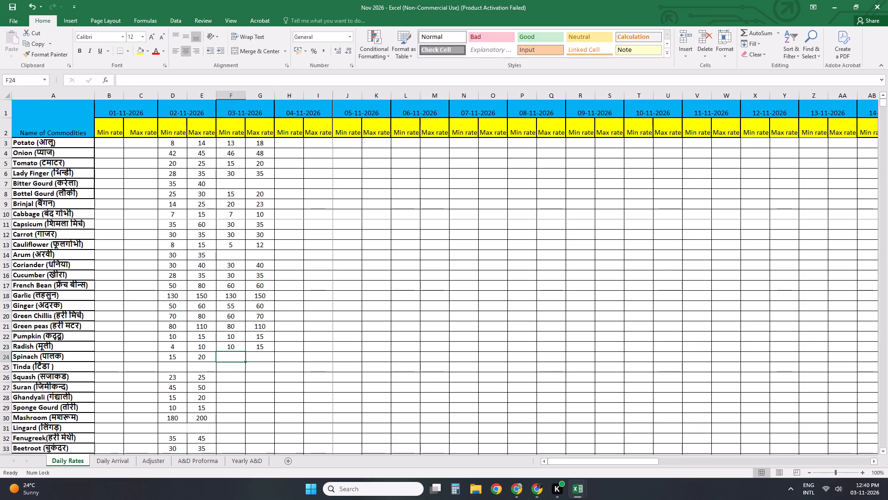
# Enter the 03-11-2026 minimum and maximum rates for Spinach (10 and 15) and Squash (15 and 20).
pyautogui.write('10')
pyautogui.press('Right')
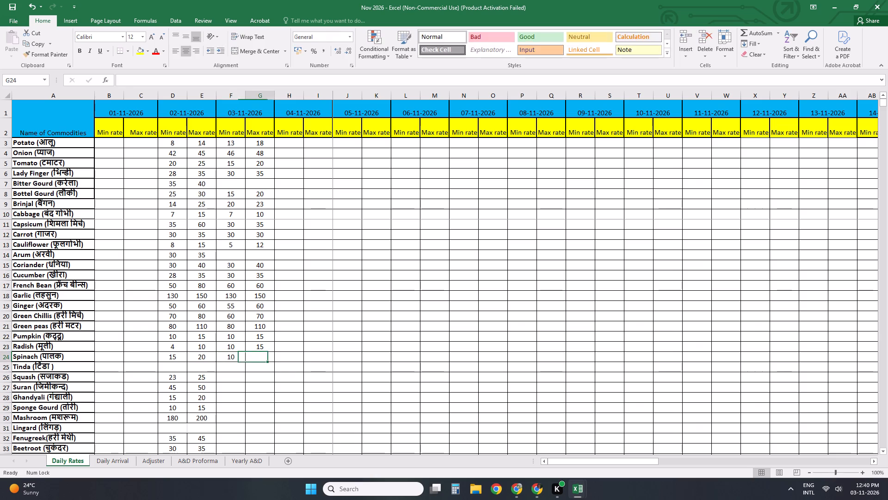
pyautogui.write('15')
pyautogui.press('Down')
pyautogui.press('Left')
pyautogui.press('Down')
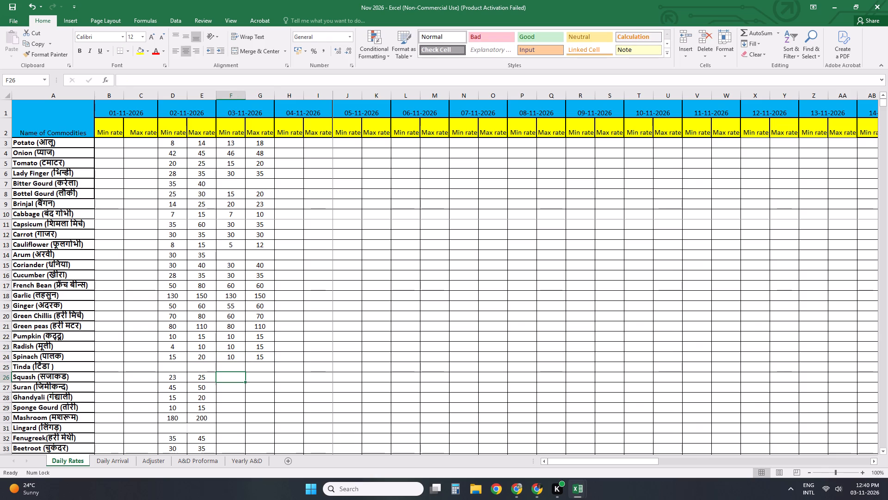
pyautogui.write('1520')
pyautogui.press('BackSpace')
pyautogui.press('BackSpace')
pyautogui.press('Right')
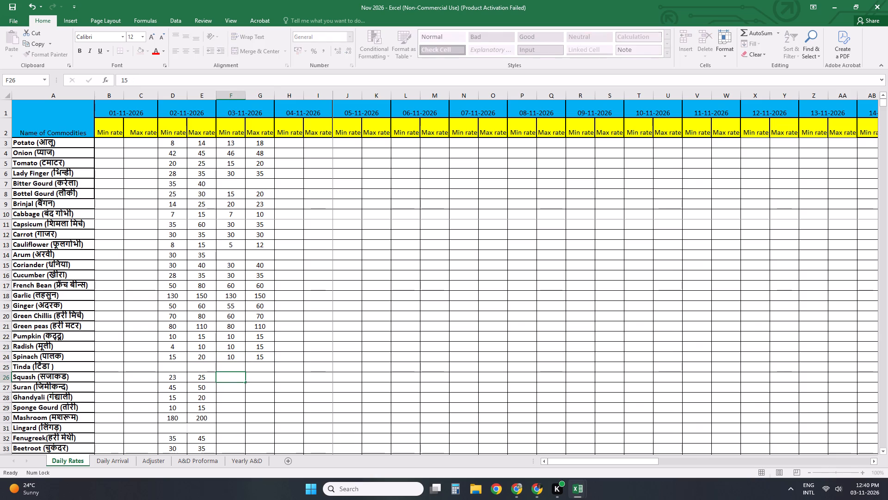
pyautogui.write('20')
pyautogui.press('Down')
pyautogui.press('Left')
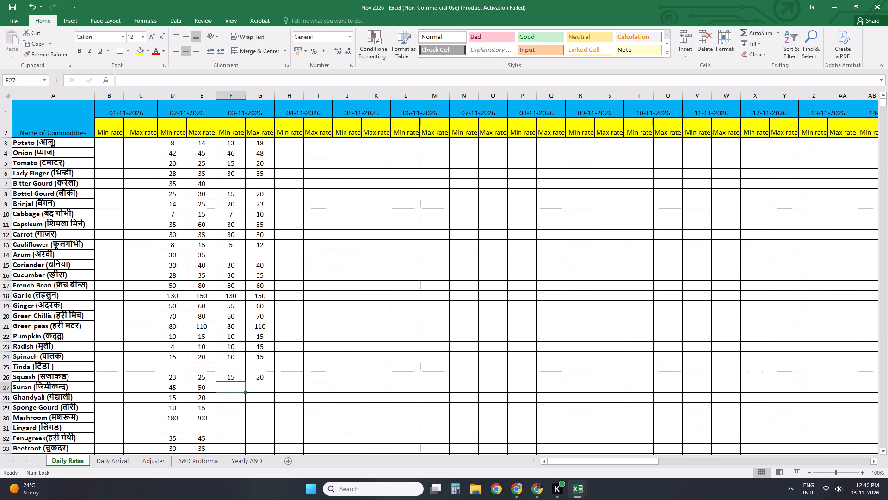
# Enter the 03-11-2026 minimum and maximum rates for Ghandyali (15 and 20) and Mashroom (160 and 180).
pyautogui.press('Down')
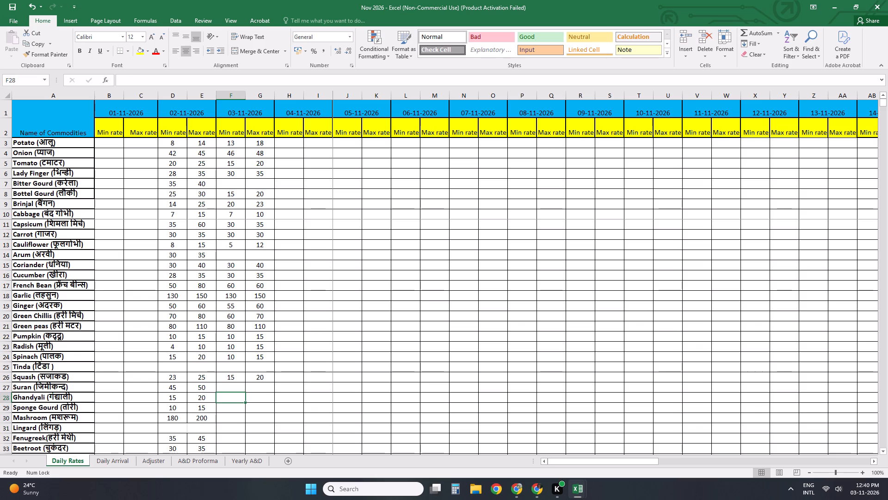
pyautogui.write('15')
pyautogui.press('Right')
pyautogui.write('20')
pyautogui.press('Down')
pyautogui.press('Left')
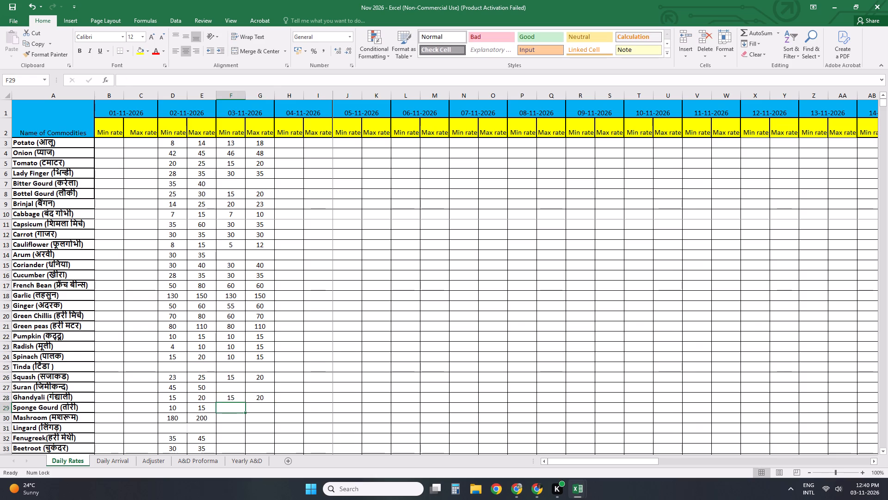
pyautogui.press('Down')
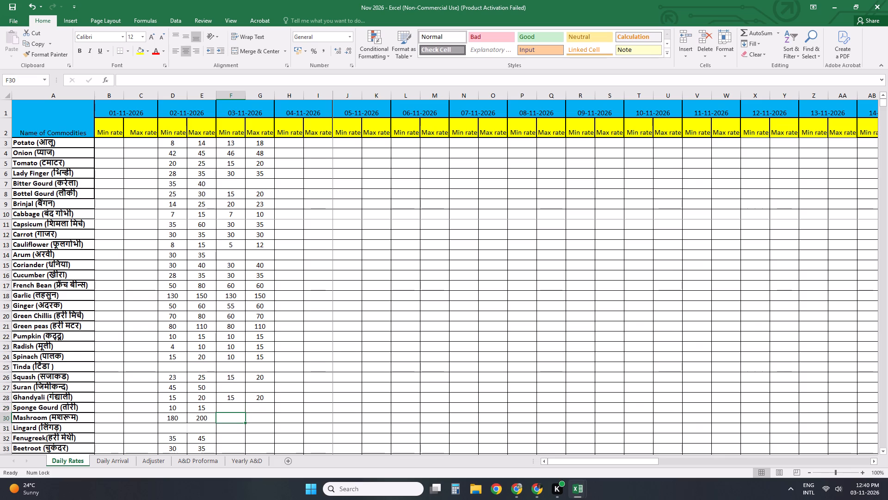
pyautogui.write('160')
pyautogui.press('Right')
pyautogui.write('180')
pyautogui.press('Down')
pyautogui.press('Left')
pyautogui.press('Down')
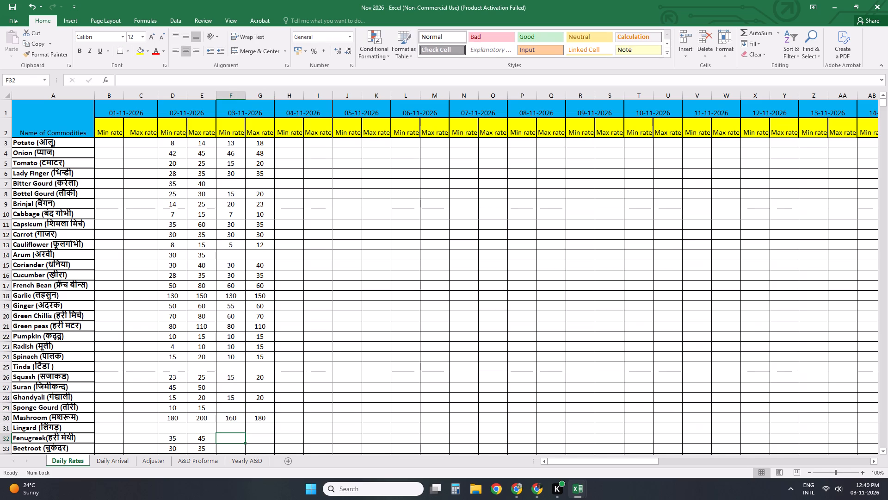
# Enter the 03-11-2026 minimum and maximum rates for Broccoli (45 and 50).
pyautogui.press('Down')
pyautogui.press('Down')
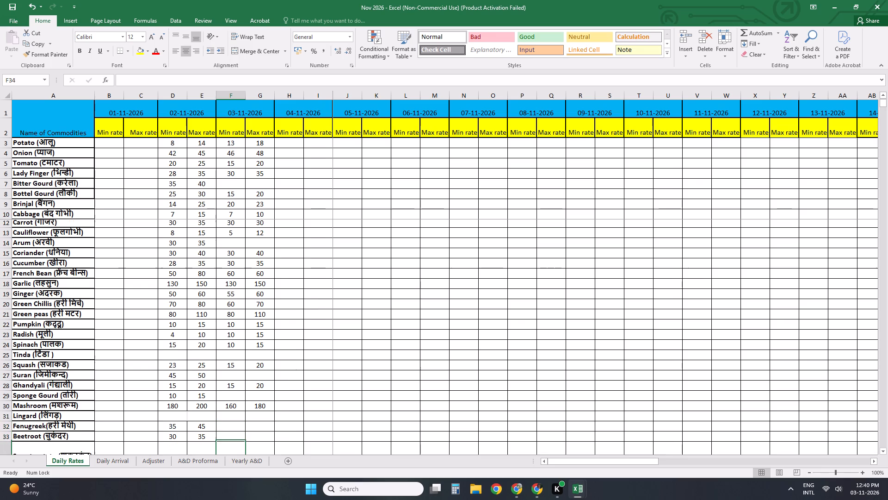
pyautogui.press('Up')
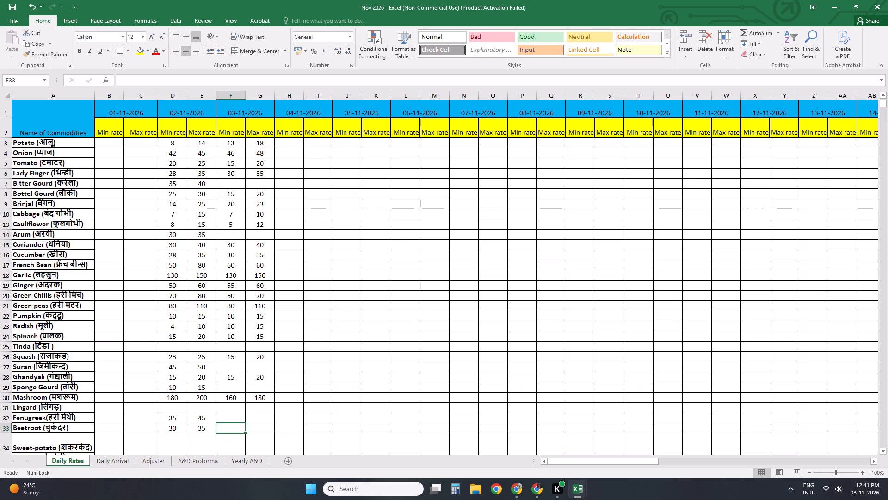
pyautogui.press('Down')
pyautogui.press('Down')
pyautogui.press('Down')
pyautogui.press('Up')
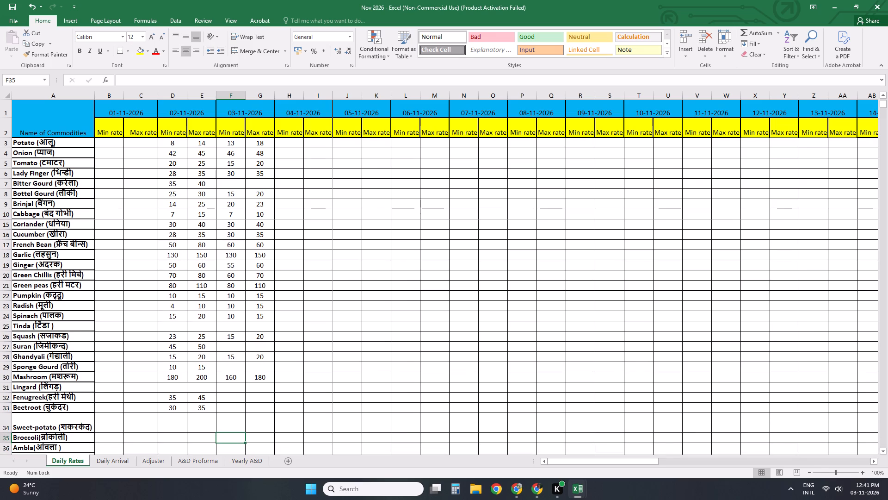
pyautogui.write('45')
pyautogui.press('Right')
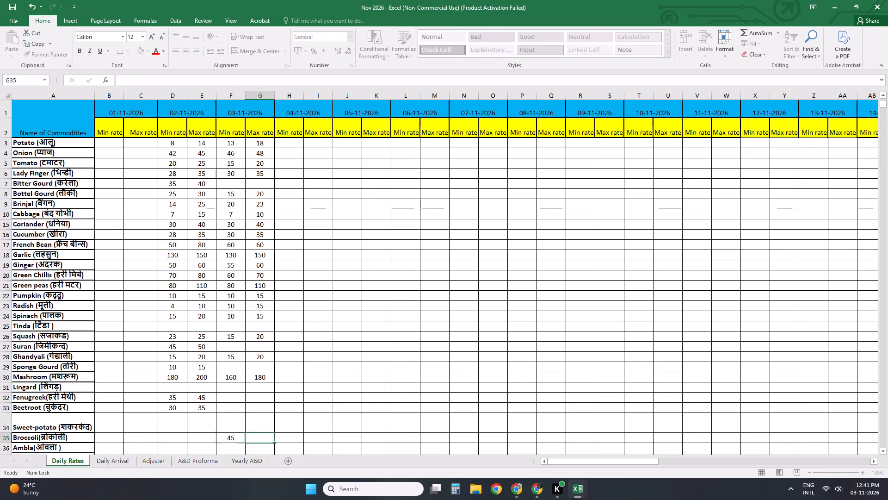
pyautogui.write('50')
pyautogui.press('Down')
# Enter the 03-11-2026 minimum and maximum rates for Season Leaves (5 and 10).
pyautogui.press('Left')
pyautogui.press('Down')
pyautogui.press('Down')
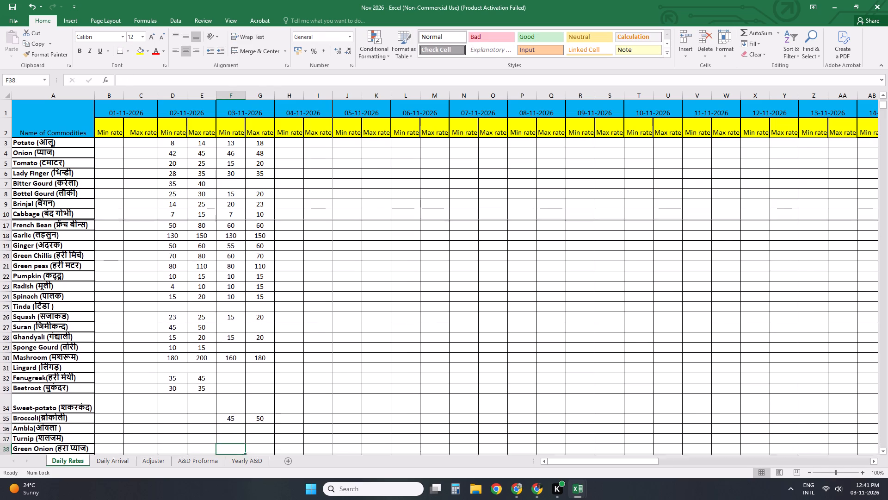
pyautogui.press('Down')
pyautogui.press('Down')
pyautogui.press('Down')
pyautogui.press('Up')
pyautogui.press('Down')
pyautogui.press('Down')
pyautogui.press('Up')
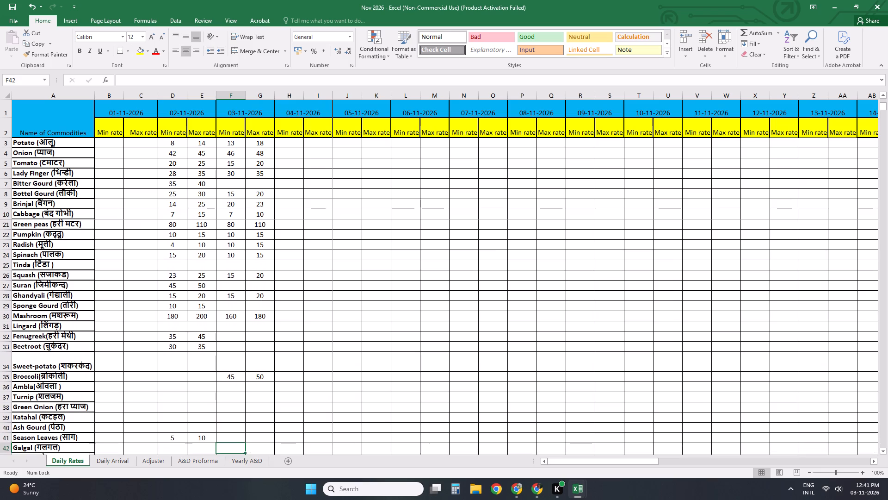
pyautogui.press('5')
pyautogui.press('Right')
pyautogui.write('10')
pyautogui.press('Down')
pyautogui.press('Left')
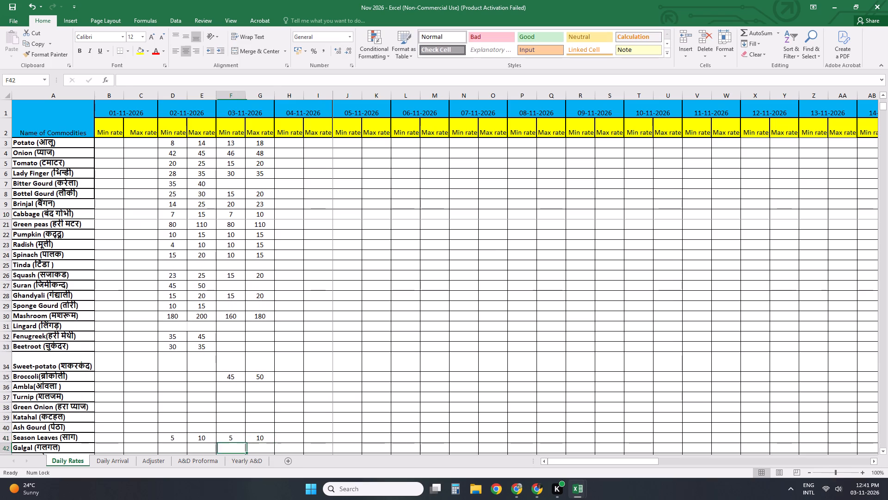
# Copy the minimum and maximum rates for Banana through Apple from the Daily rates kangni 05.09.26 workbook into Nov 2026's 02-11-2026 columns.
pyautogui.press('Down')
pyautogui.press('Down')
pyautogui.press('Down')
pyautogui.press('Down')
pyautogui.press('Up')
pyautogui.press('Up')
pyautogui.press('Up')
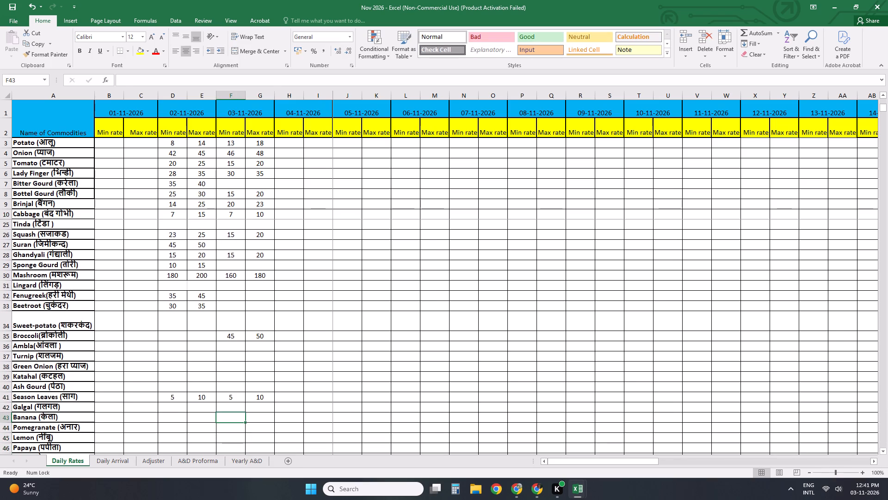
pyautogui.click(577, 489)
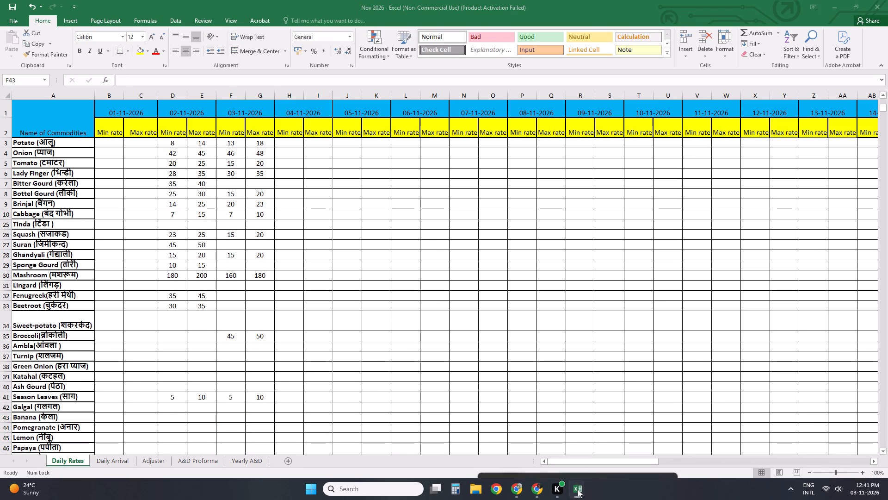
pyautogui.click(503, 450)
pyautogui.scroll(-9, 228, 331)
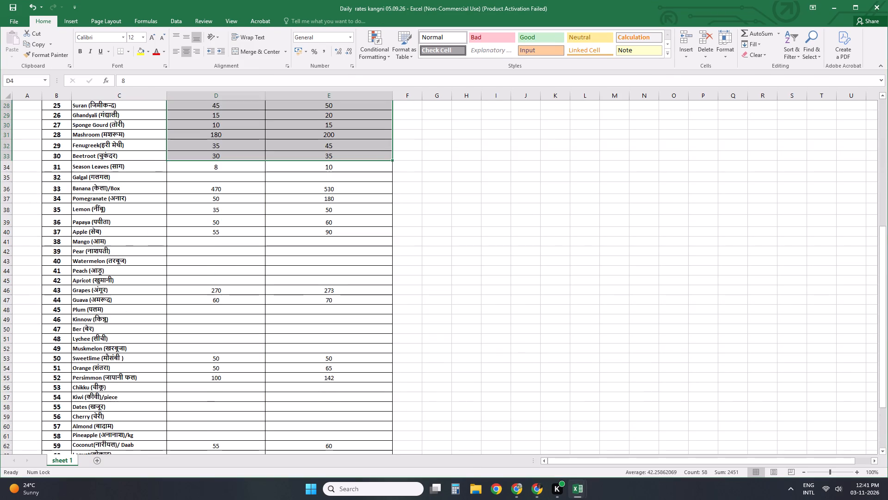
pyautogui.moveTo(210, 190); pyautogui.dragTo(320, 229)
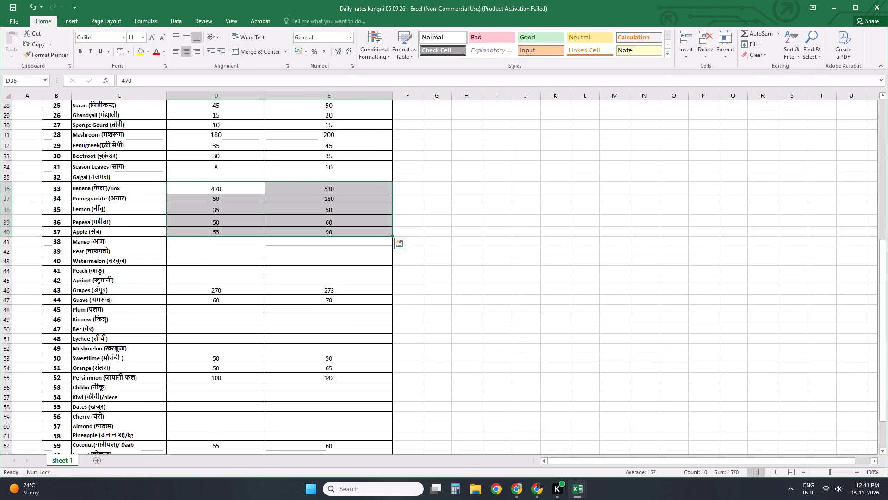
pyautogui.hotkey('ctrl', 'c')
pyautogui.click(575, 488)
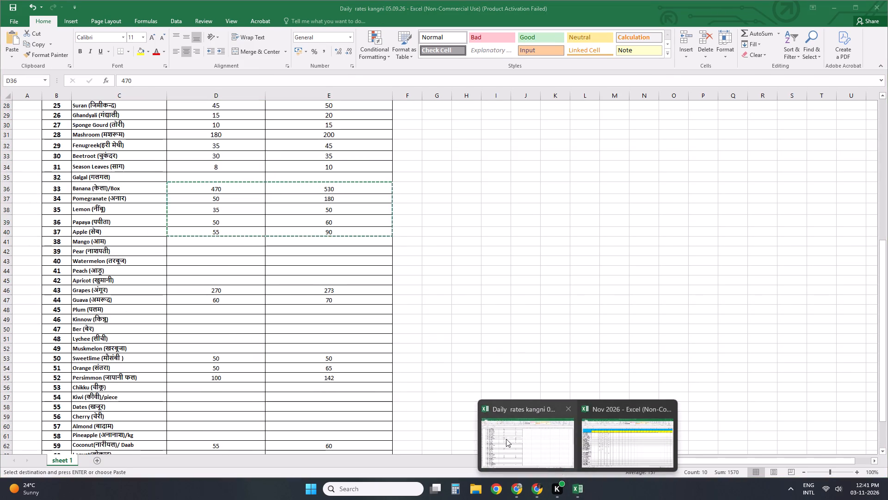
pyautogui.click(506, 439)
pyautogui.click(579, 489)
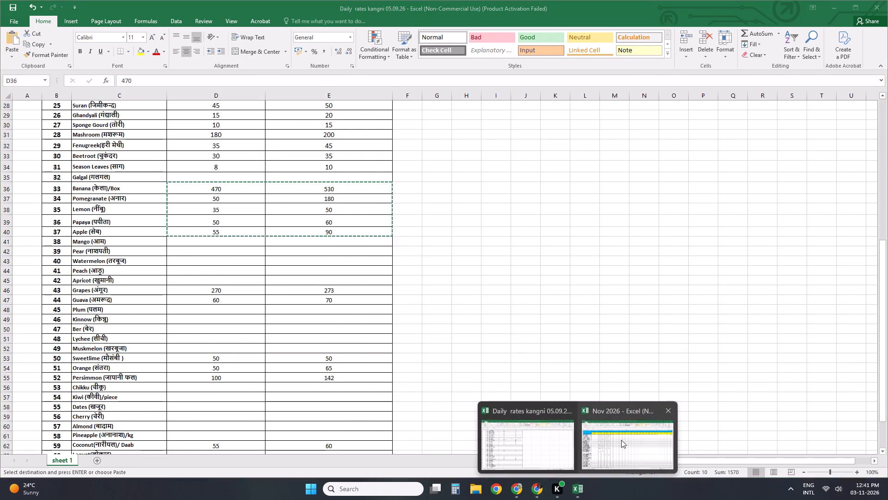
pyautogui.click(608, 439)
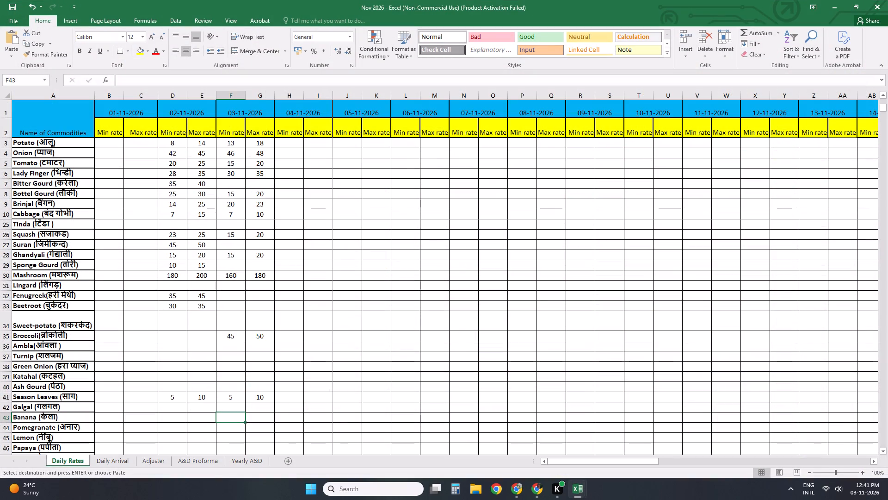
pyautogui.click(171, 420)
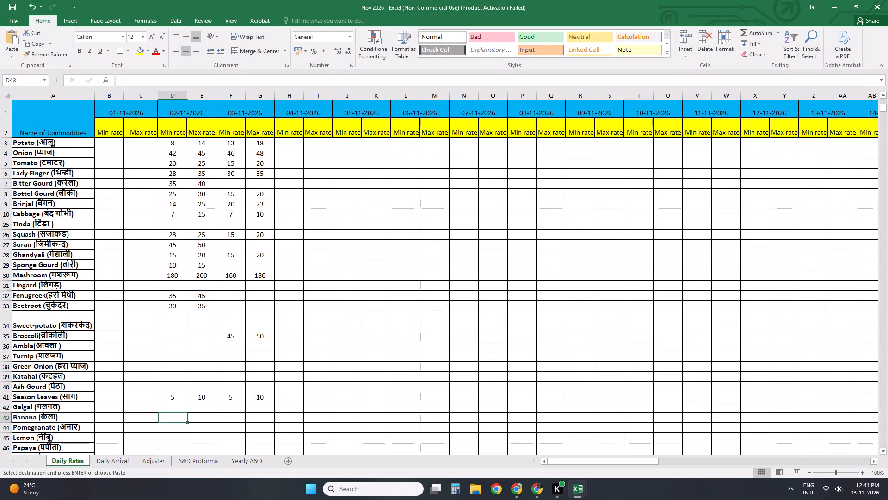
pyautogui.hotkey('ctrl', 'v')
# Copy the Grapes (270 and 273) and Guava (60 and 70) rates from the Daily rates kangni workbook into Nov 2026's 02-11-2026 columns.
pyautogui.scroll(-6, 253, 381)
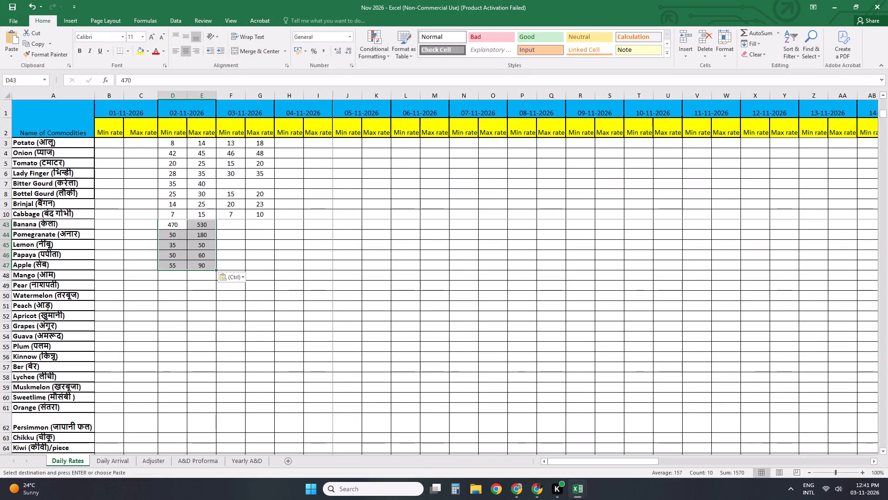
pyautogui.click(169, 336)
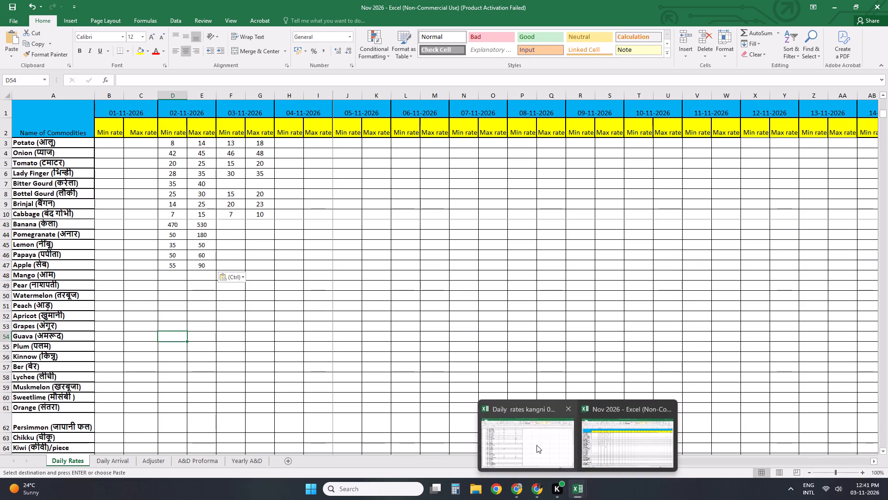
pyautogui.click(536, 445)
pyautogui.moveTo(197, 288); pyautogui.dragTo(306, 300)
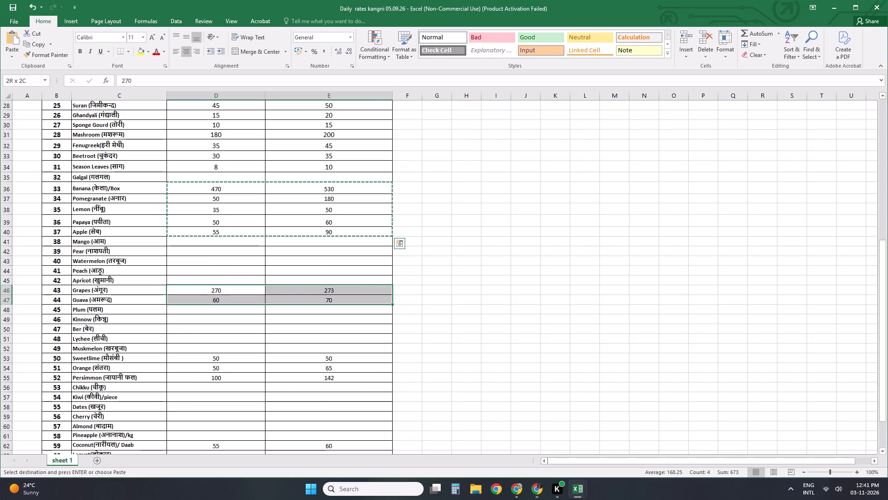
pyautogui.moveTo(306, 300); pyautogui.dragTo(308, 300)
pyautogui.hotkey('ctrl', 'c')
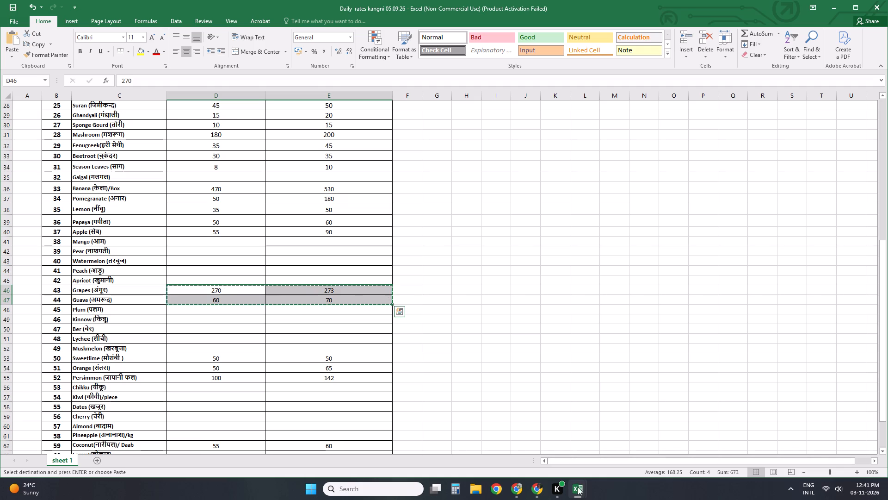
pyautogui.click(580, 490)
pyautogui.click(540, 444)
pyautogui.click(584, 493)
pyautogui.click(612, 457)
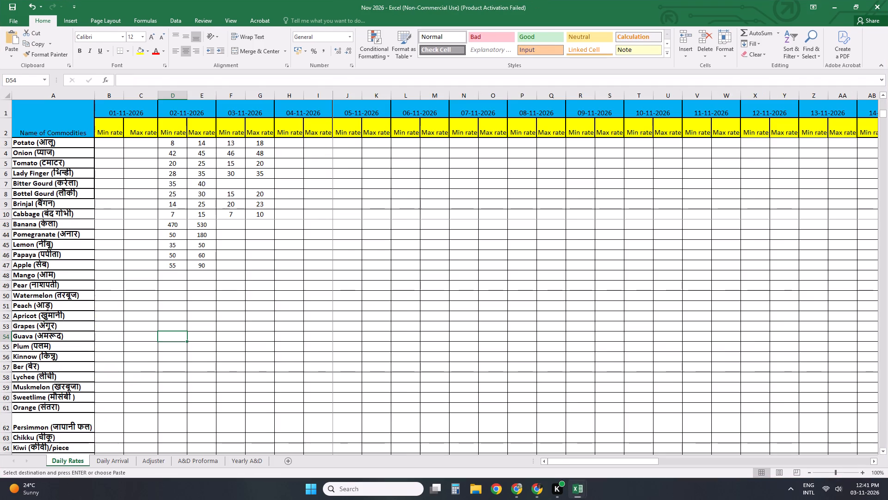
pyautogui.click(176, 326)
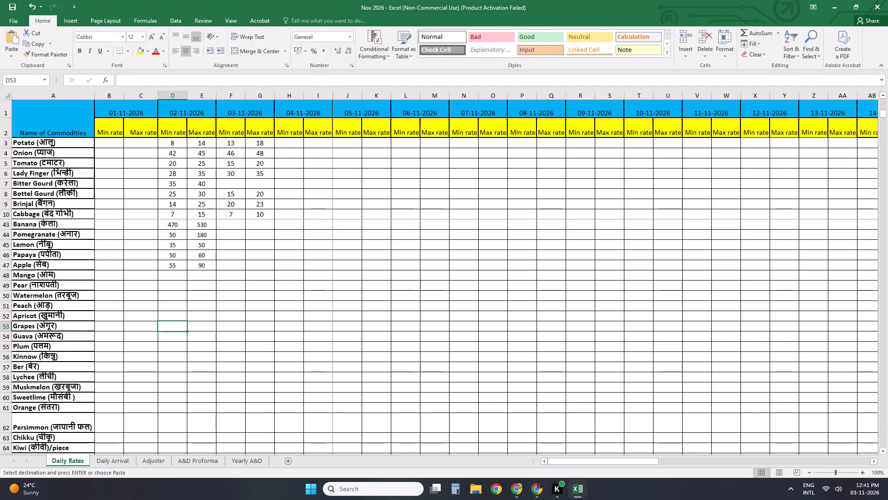
pyautogui.hotkey('ctrl', 'v')
# Copy the Sweetlime, Orange and Persimmon rates from the Daily rates kangni workbook into the matching 02-11-2026 rows of Nov 2026.
pyautogui.click(173, 378)
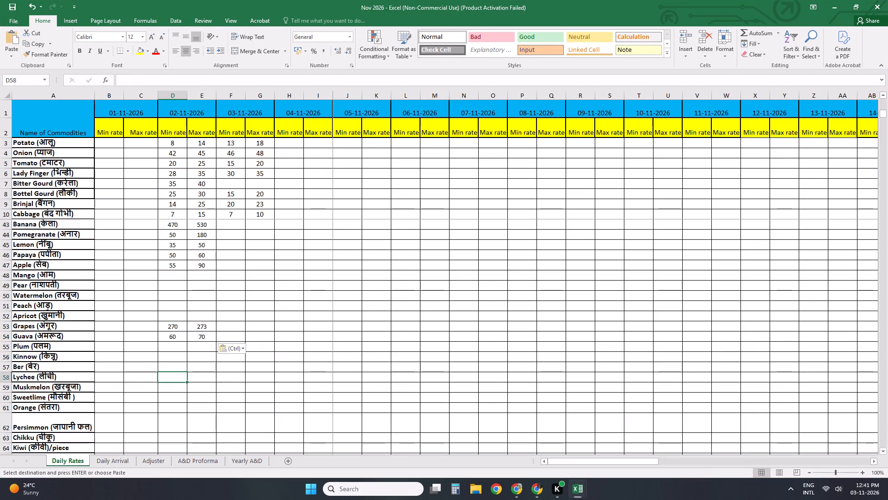
pyautogui.click(574, 489)
pyautogui.click(518, 446)
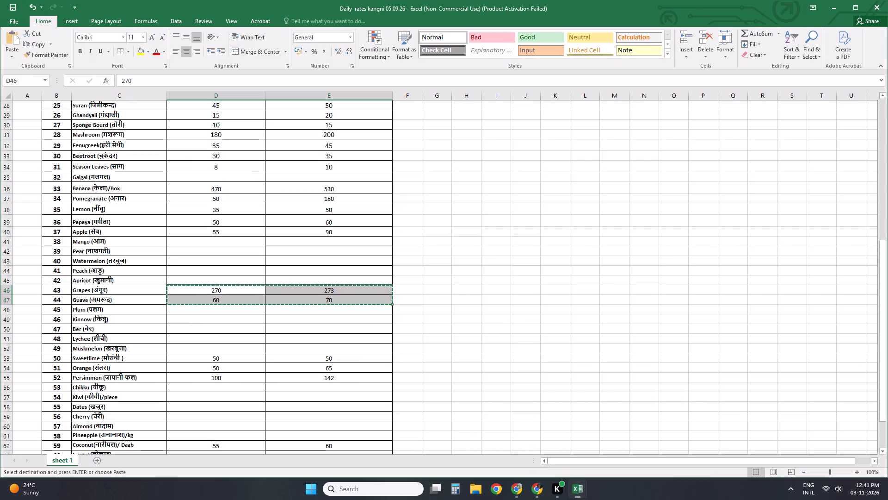
pyautogui.moveTo(206, 358); pyautogui.dragTo(346, 374)
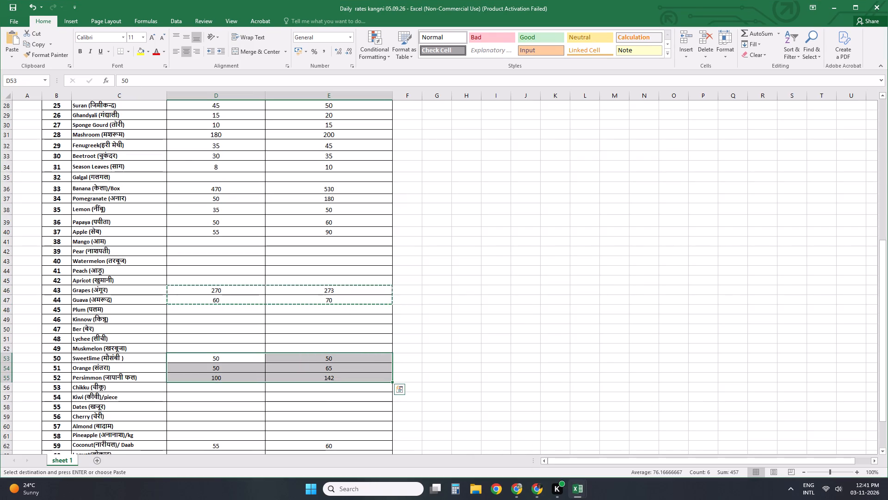
pyautogui.hotkey('ctrl', 'c')
pyautogui.click(580, 490)
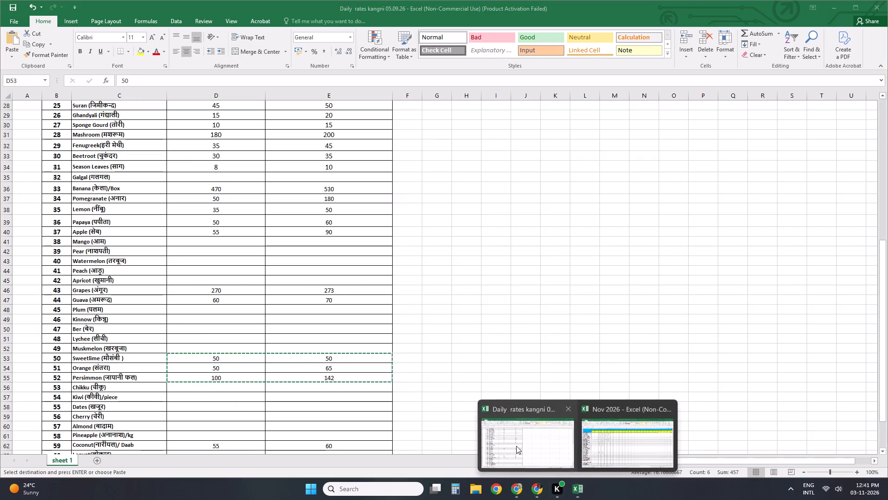
pyautogui.click(513, 438)
pyautogui.scroll(-1, 256, 419)
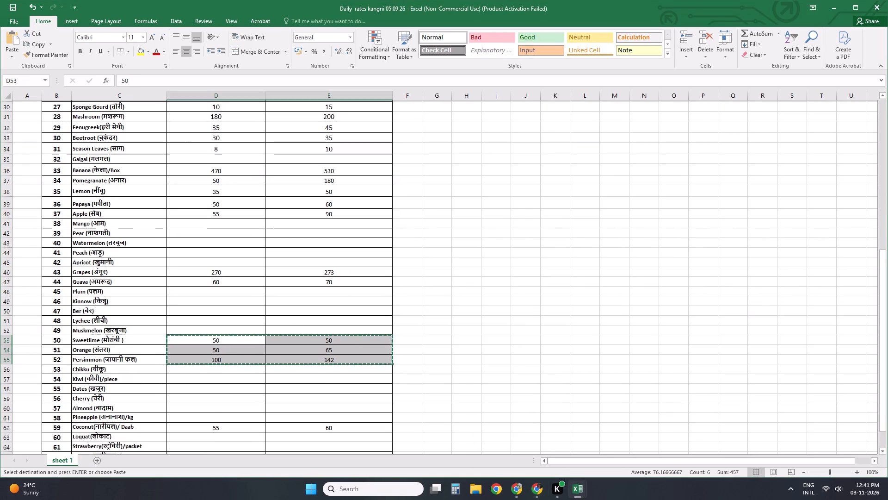
pyautogui.scroll(-1, 256, 419)
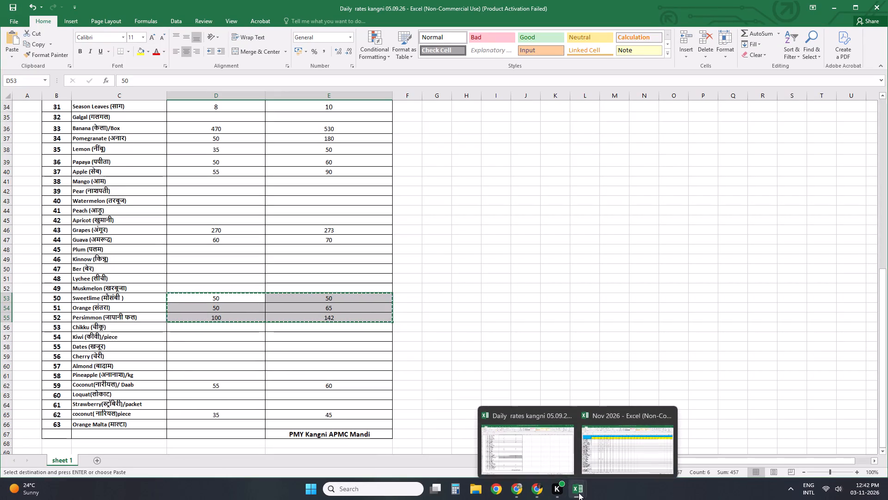
pyautogui.click(524, 443)
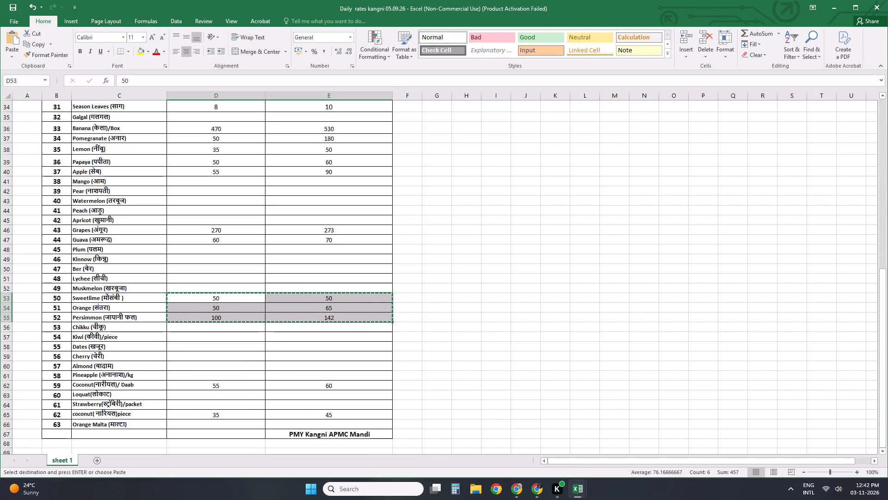
pyautogui.click(581, 489)
pyautogui.click(607, 420)
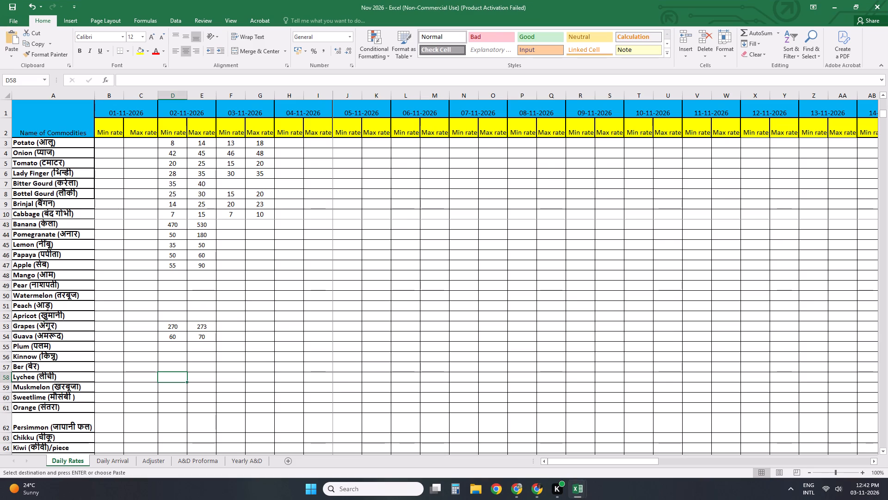
pyautogui.click(168, 398)
pyautogui.hotkey('ctrl', 'v')
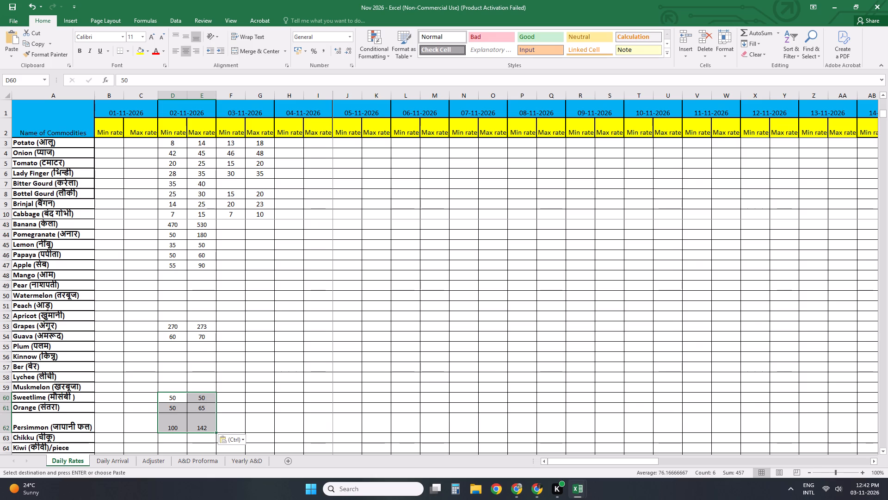
# Enter the 02-11-2026 minimum and maximum rates for coconut piece (35 and 45).
pyautogui.click(284, 280)
pyautogui.scroll(-4, 353, 361)
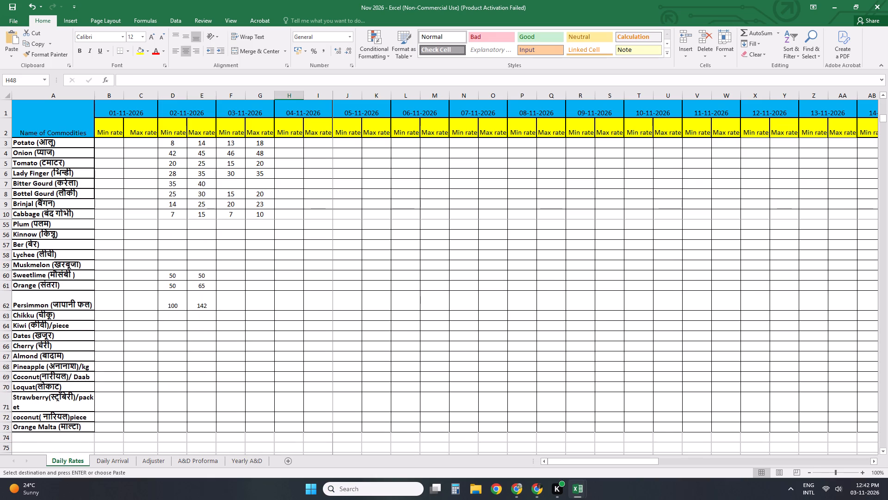
pyautogui.click(172, 416)
pyautogui.write('35')
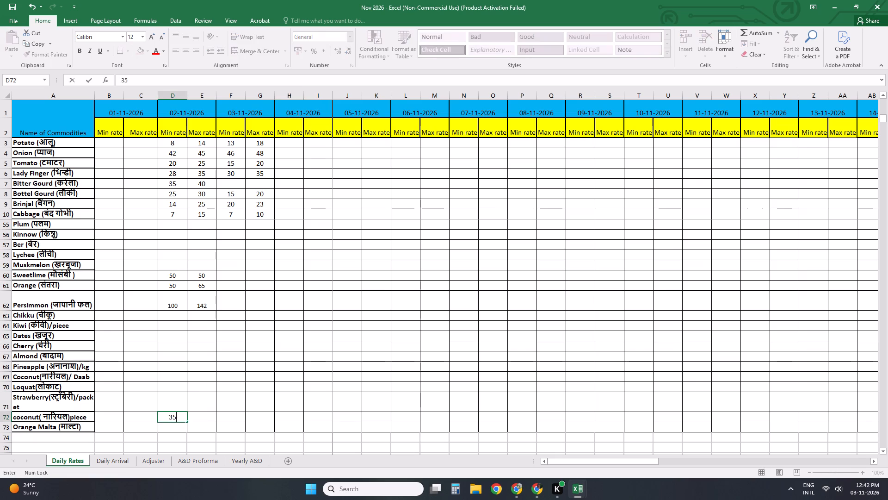
pyautogui.press('Right')
pyautogui.write('45')
pyautogui.click(259, 383)
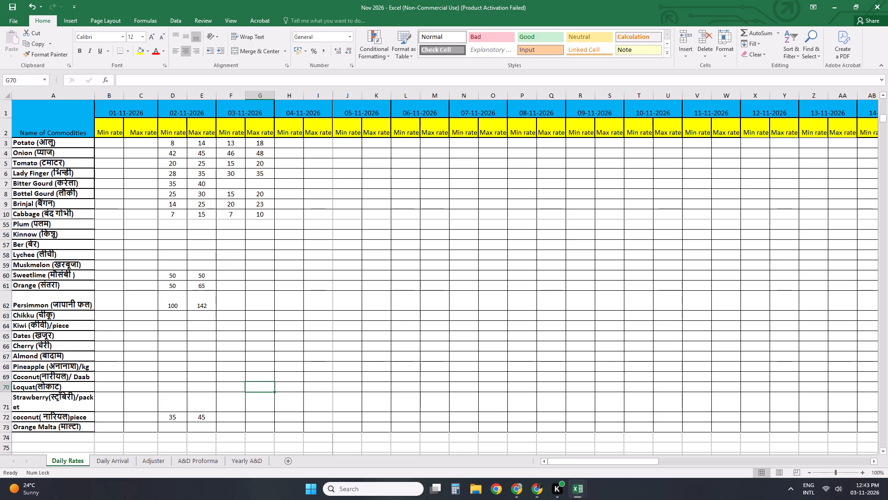
# Enter the 03-11-2026 minimum and maximum rates for Banana (430 and 515) in the Daily Rates sheet.
pyautogui.click(237, 287)
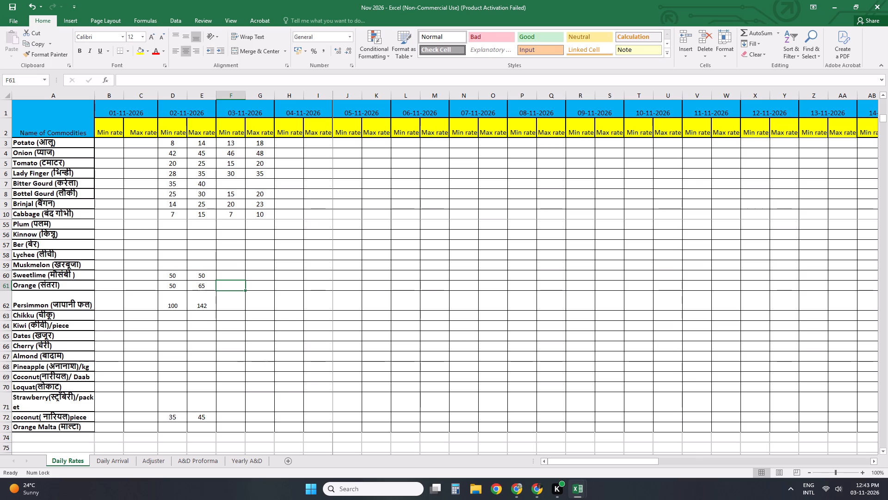
pyautogui.scroll(3, 237, 287)
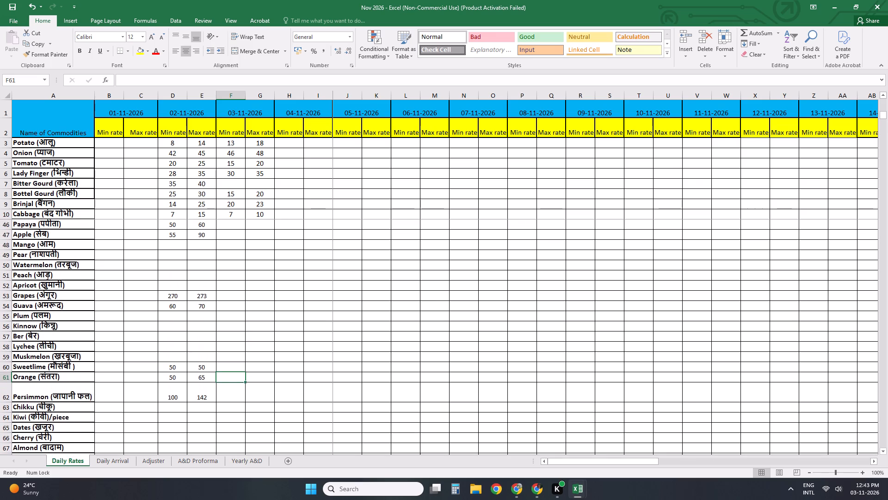
pyautogui.scroll(2, 237, 287)
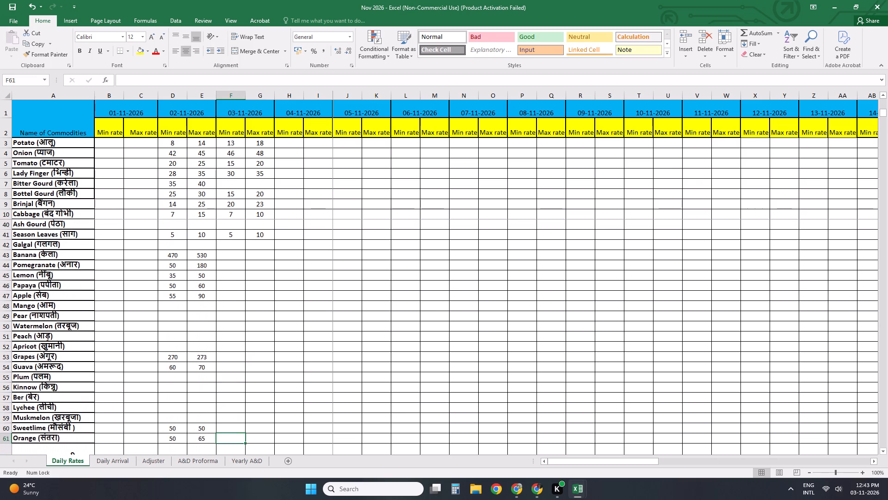
pyautogui.click(241, 256)
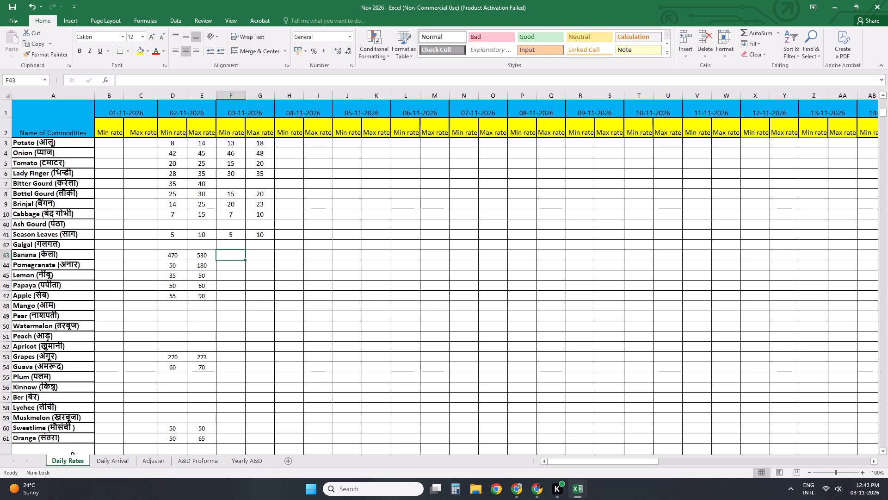
pyautogui.write('4330')
pyautogui.press('BackSpace')
pyautogui.press('BackSpace')
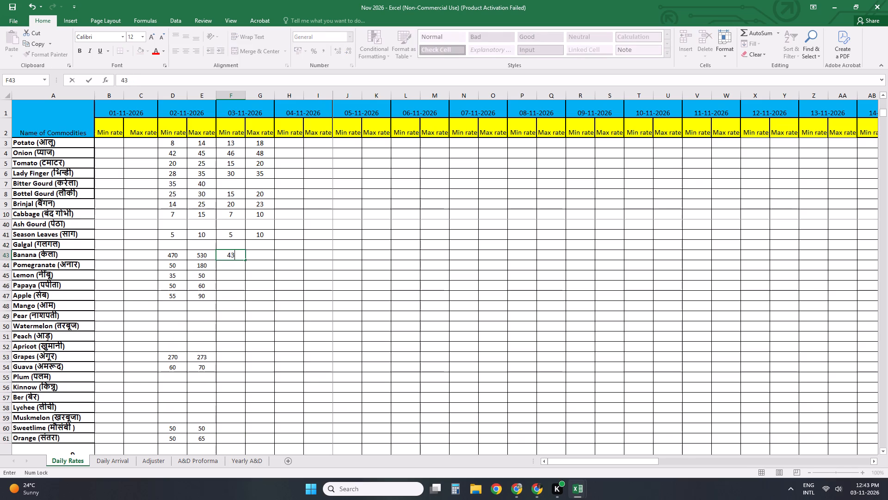
pyautogui.press('0')
pyautogui.press('Right')
pyautogui.write('515')
pyautogui.press('Down')
pyautogui.press('Left')
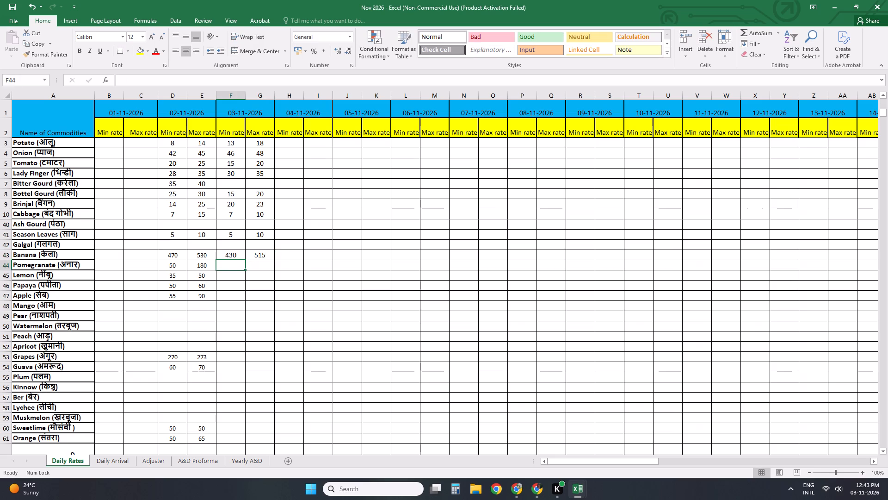
# Enter the 03-11-2026 minimum and maximum rates for Pomegranate (70 and 100) and Lemon (40 and 50).
pyautogui.write('70')
pyautogui.press('Right')
pyautogui.write('00')
pyautogui.press('BackSpace')
pyautogui.press('BackSpace')
pyautogui.write('100')
pyautogui.press('Down')
pyautogui.press('Left')
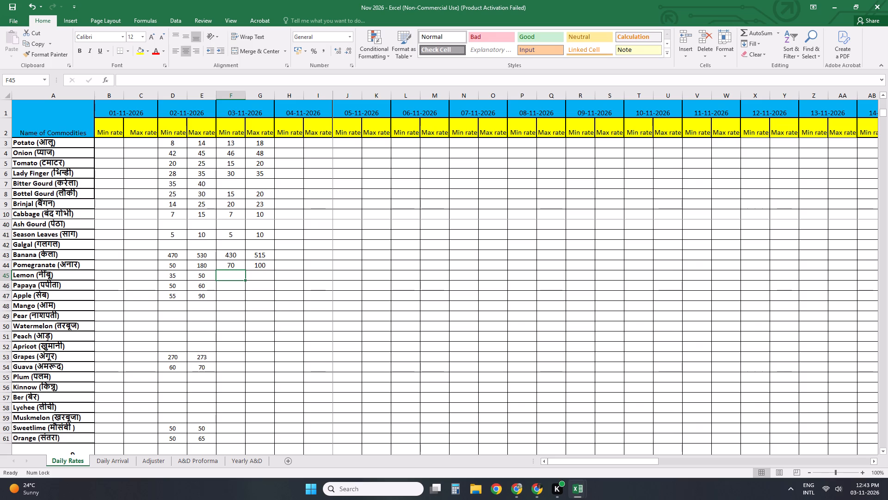
pyautogui.write('40')
pyautogui.press('Right')
pyautogui.write('50')
pyautogui.press('Down')
pyautogui.press('Left')
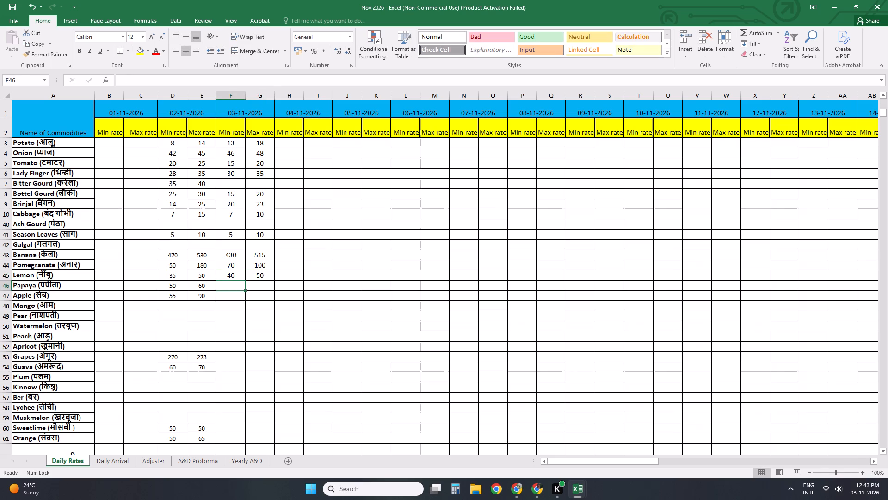
# Leave Papaya blank and enter the 03-11-2026 minimum and maximum rates for Apple (60 and 95).
pyautogui.press('Down')
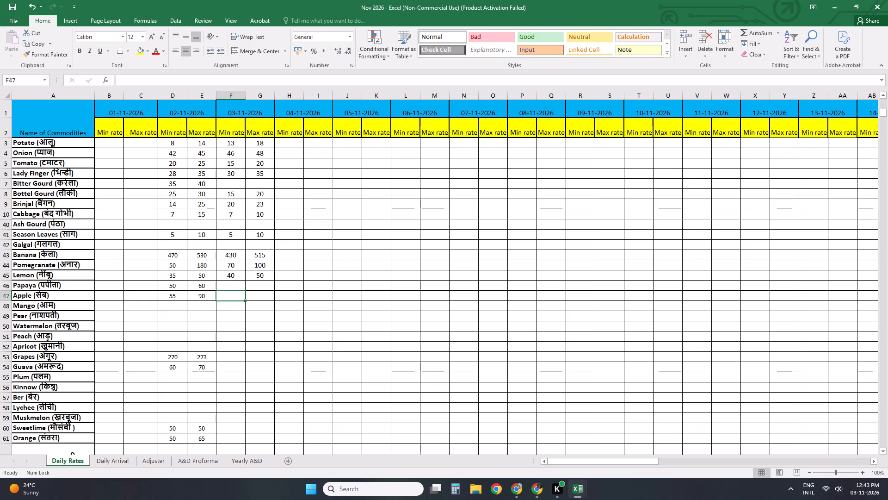
pyautogui.write('60')
pyautogui.press('Right')
pyautogui.write('95')
pyautogui.press('Down')
pyautogui.press('Left')
# Enter the 03-11-2026 minimum and maximum rates for Guava (55 and 60).
pyautogui.press('Down')
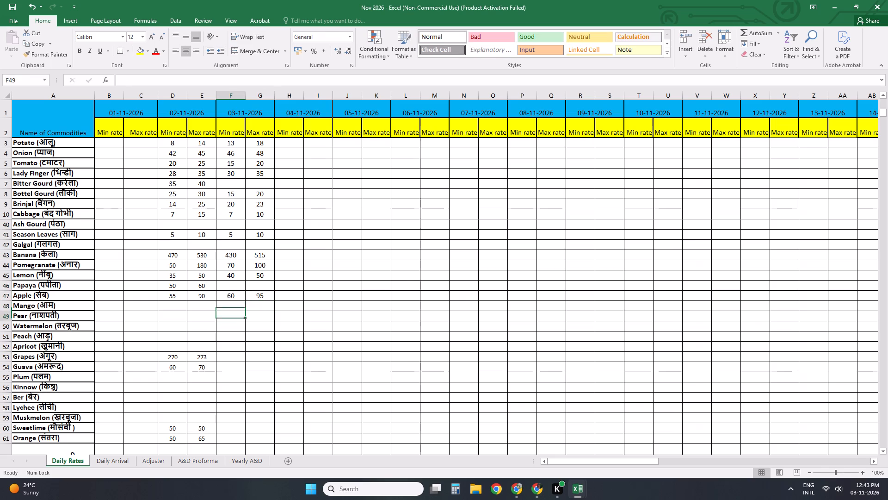
pyautogui.press('Down')
pyautogui.press('Down')
pyautogui.press('Down')
pyautogui.press('Down')
pyautogui.press('Down')
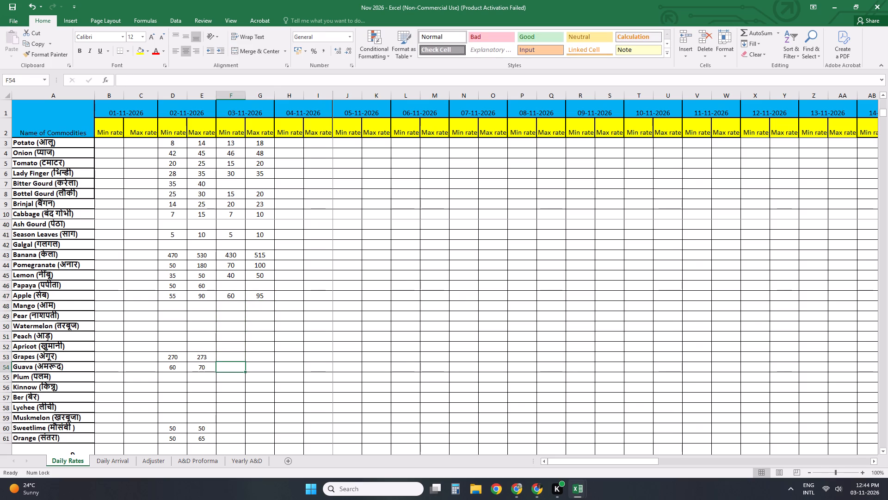
pyautogui.write('55')
pyautogui.press('Right')
pyautogui.write('60')
pyautogui.press('Down')
pyautogui.press('Left')
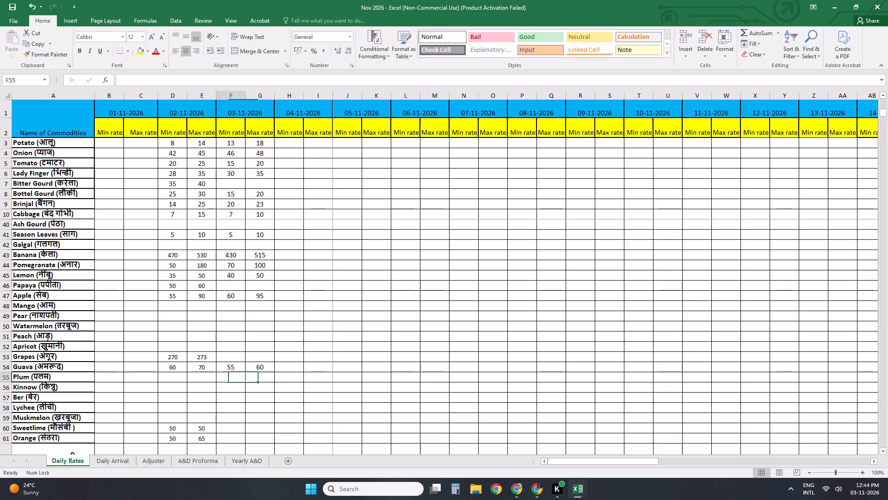
# Enter the 03-11-2026 minimum and maximum rates for Persimmon (65 and 130), leaving Sweetlime and Orange blank.
pyautogui.press('Down')
pyautogui.press('Down')
pyautogui.press('Down')
pyautogui.press('Down')
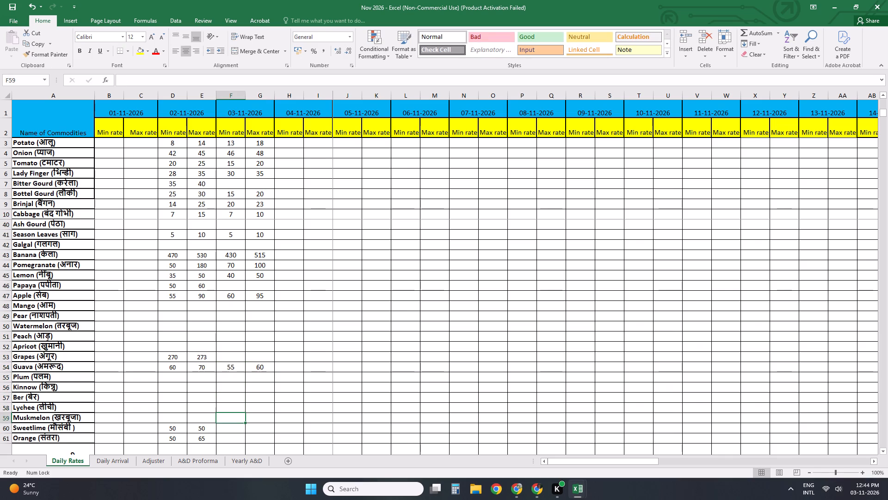
pyautogui.press('Down')
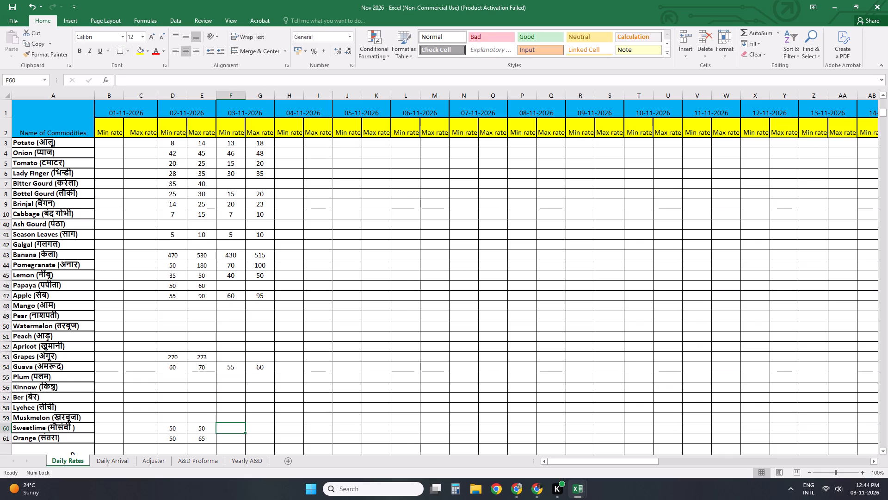
pyautogui.press('Down')
pyautogui.press('Down')
pyautogui.press('Down')
pyautogui.press('Up')
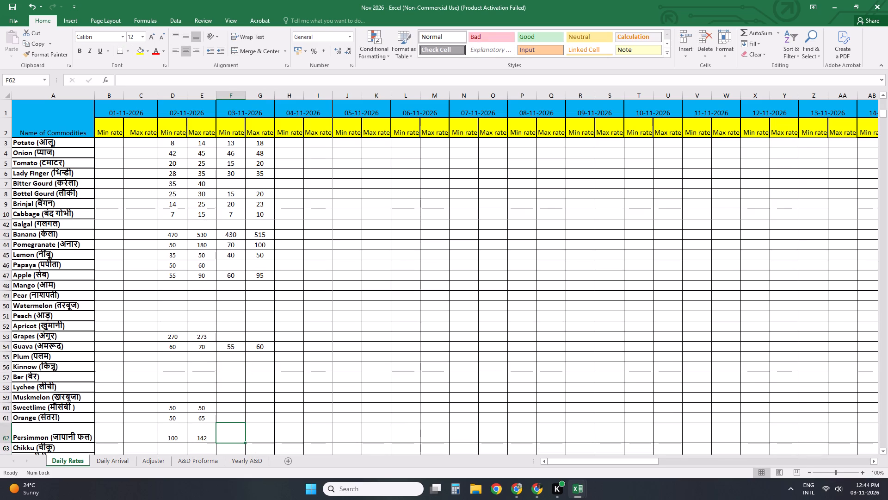
pyautogui.write('65')
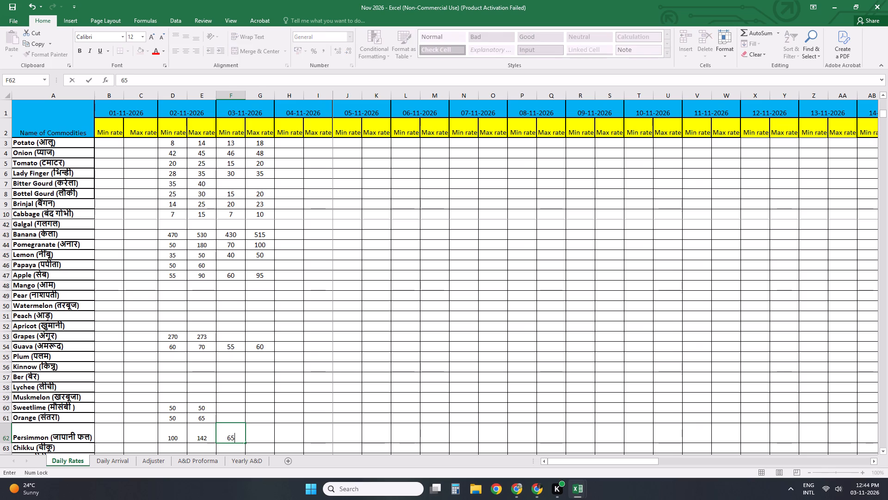
pyautogui.press('Right')
pyautogui.write('130')
pyautogui.press('Down')
pyautogui.press('Left')
# Enter the 03-11-2026 minimum and maximum rates for Coconut/Daab (55 and 65).
pyautogui.press('Down')
pyautogui.press('Down')
pyautogui.press('Down')
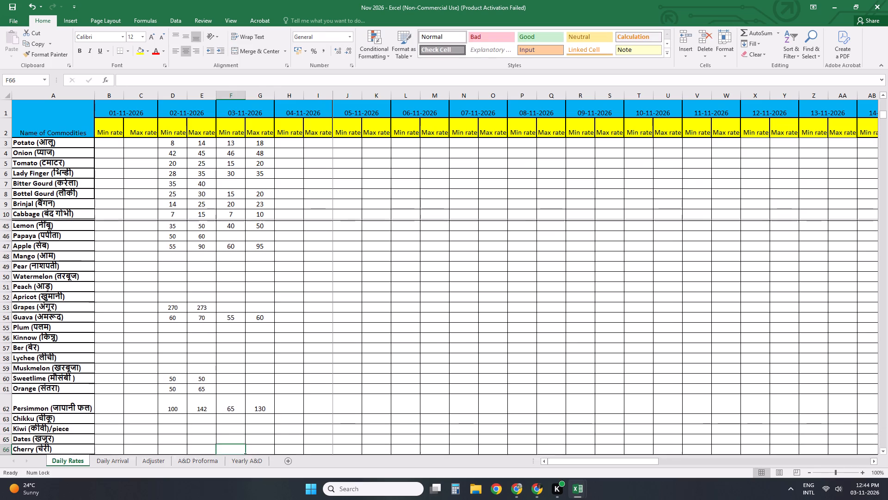
pyautogui.press('Up')
pyautogui.press('Up')
pyautogui.press('Down')
pyautogui.press('Down')
pyautogui.press('Down')
pyautogui.press('Down')
pyautogui.press('Down')
pyautogui.press('Down')
pyautogui.press('Down')
pyautogui.press('Down')
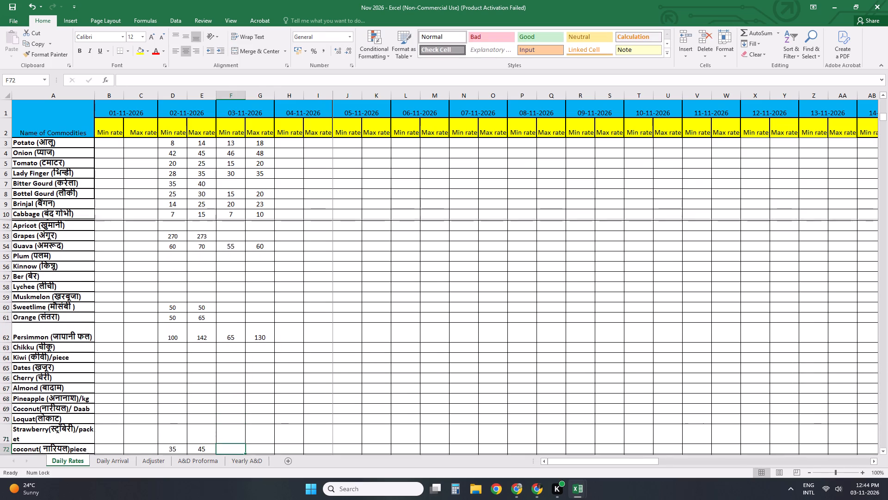
pyautogui.press('Up')
pyautogui.press('Up')
pyautogui.press('Up')
pyautogui.press('Up')
pyautogui.press('Up')
pyautogui.press('Down')
pyautogui.press('Down')
pyautogui.press('Down')
pyautogui.press('Down')
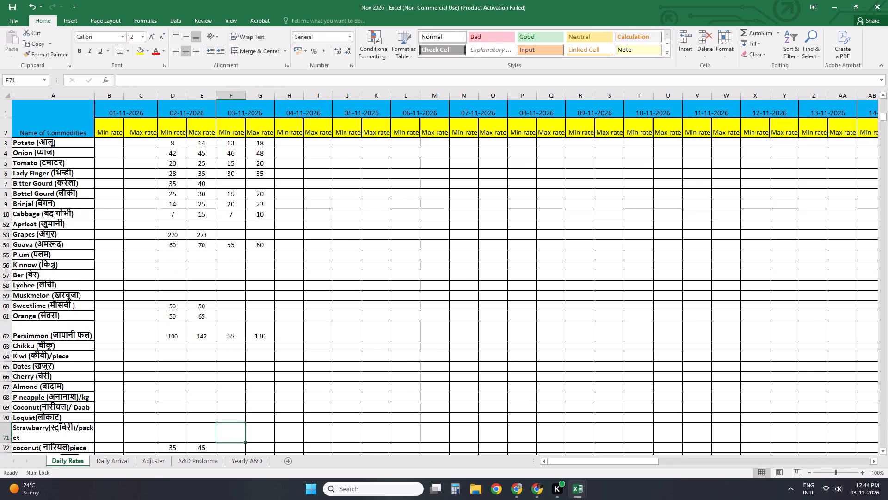
pyautogui.press('Up')
pyautogui.press('Up')
pyautogui.write('55')
pyautogui.press('Right')
pyautogui.write('65')
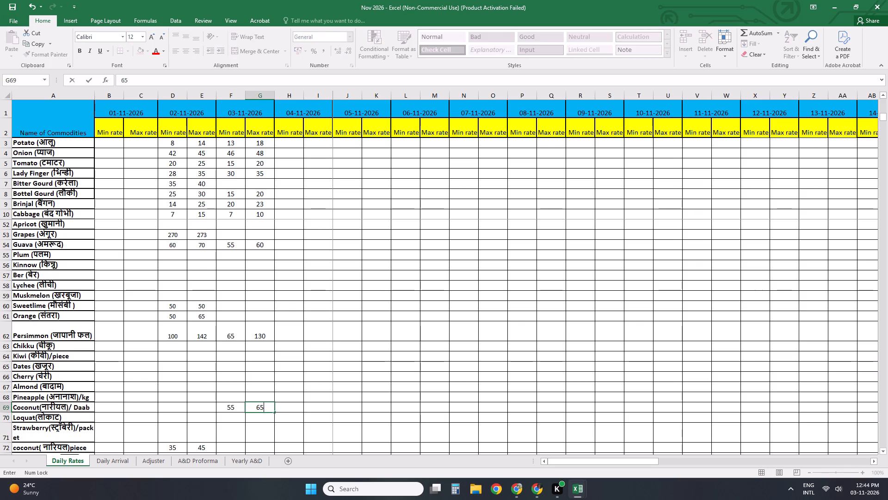
pyautogui.press('Down')
pyautogui.press('Left')
# Enter the 03-11-2026 minimum and maximum rates for coconut piece (35 and 45).
pyautogui.press('Down')
pyautogui.press('Down')
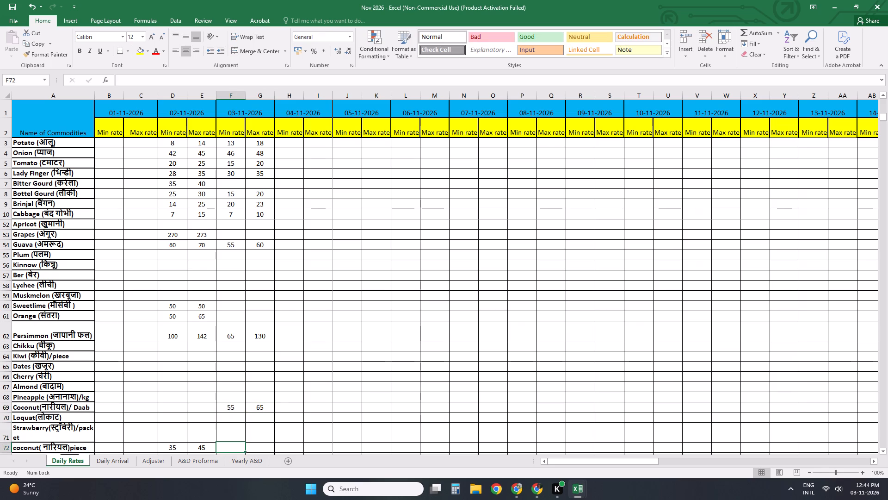
pyautogui.press('Down')
pyautogui.press('Up')
pyautogui.write('35')
pyautogui.press('Right')
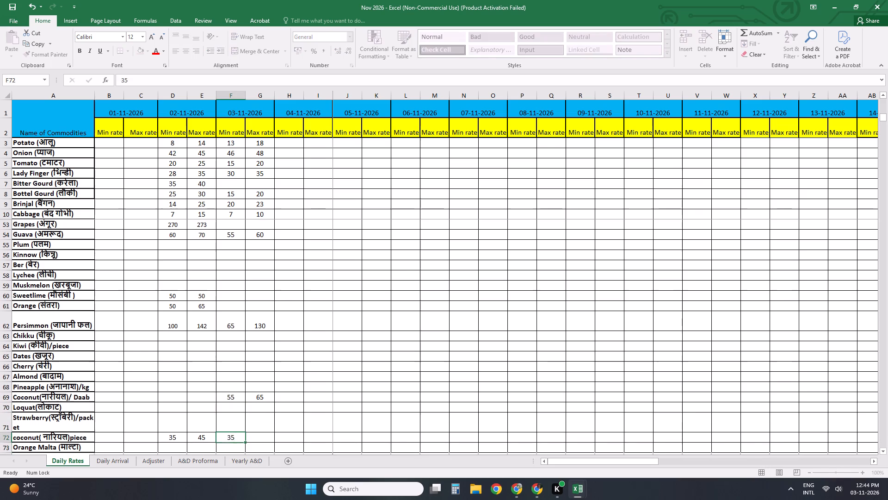
pyautogui.write('45')
pyautogui.press('Down')
pyautogui.press('Left')
pyautogui.press('Down')
pyautogui.press('Down')
pyautogui.press('Down')
pyautogui.press('Up')
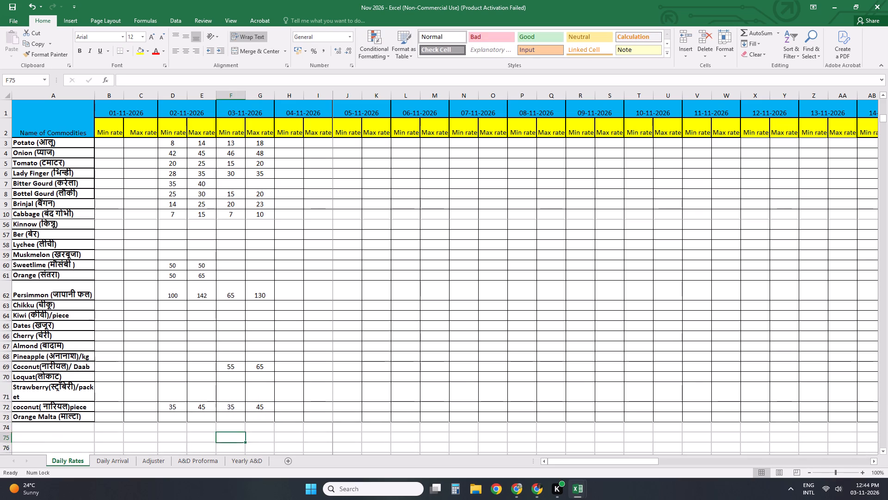
pyautogui.press('Up')
pyautogui.press('Up')
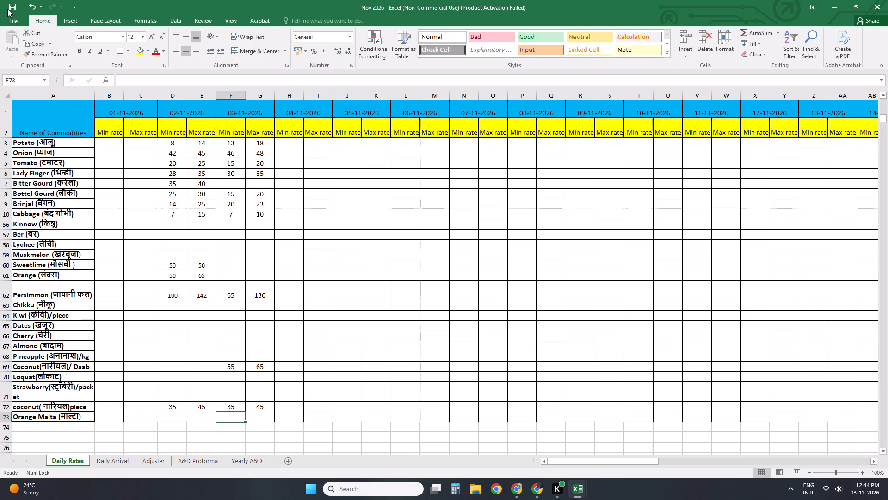
# Save the Nov 2026 workbook.
pyautogui.tripleClick(11, 6)
pyautogui.tripleClick(11, 6)
# Open the Daily Arrival sheet at its first commodity rows.
pyautogui.click(104, 471)
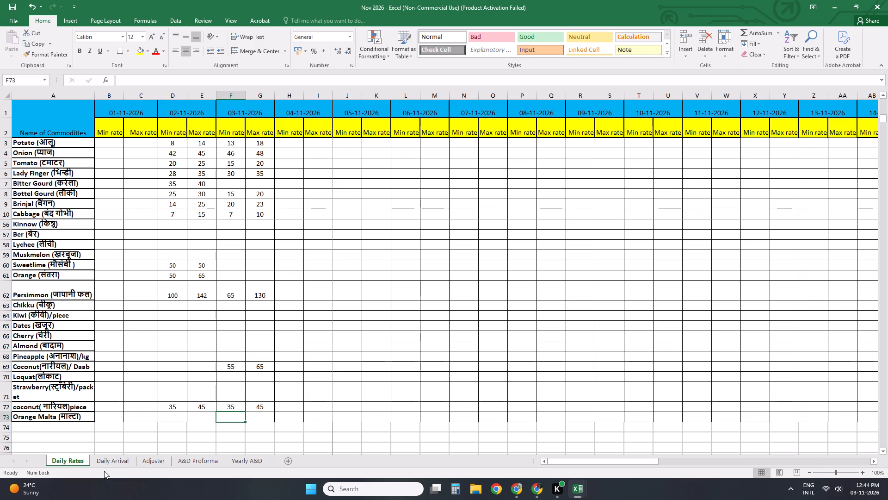
pyautogui.click(117, 459)
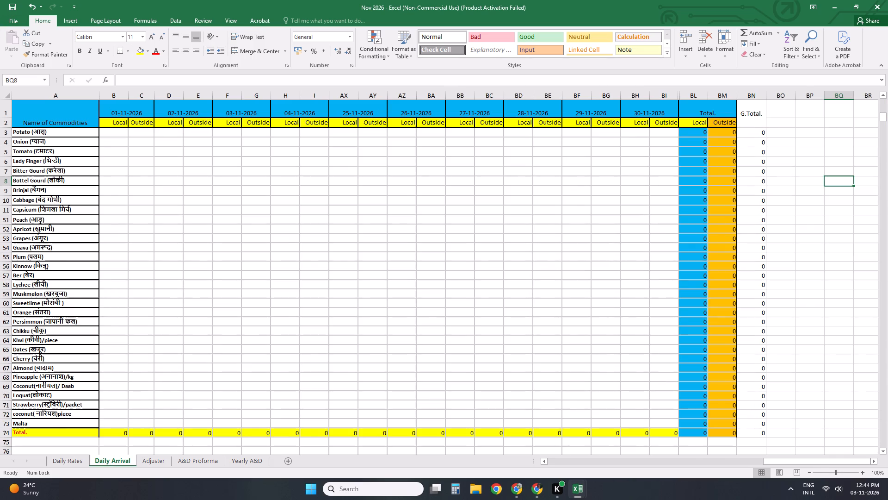
pyautogui.scroll(6, 211, 266)
pyautogui.scroll(18, 210, 266)
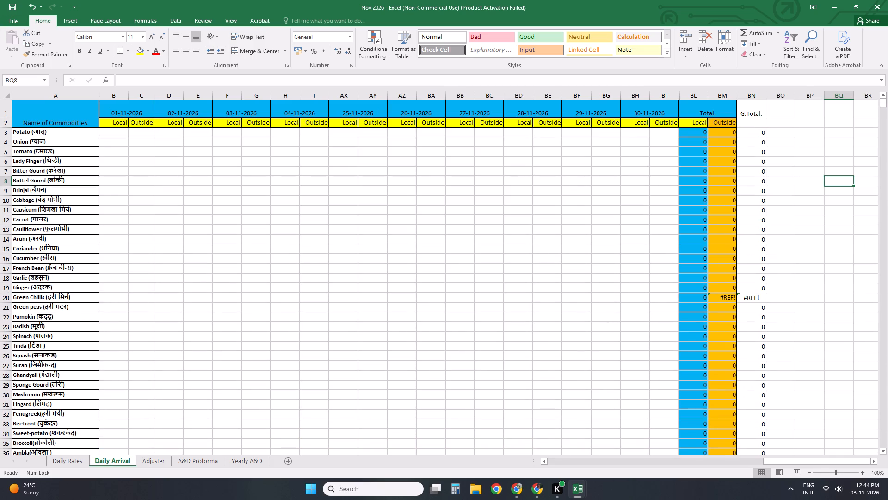
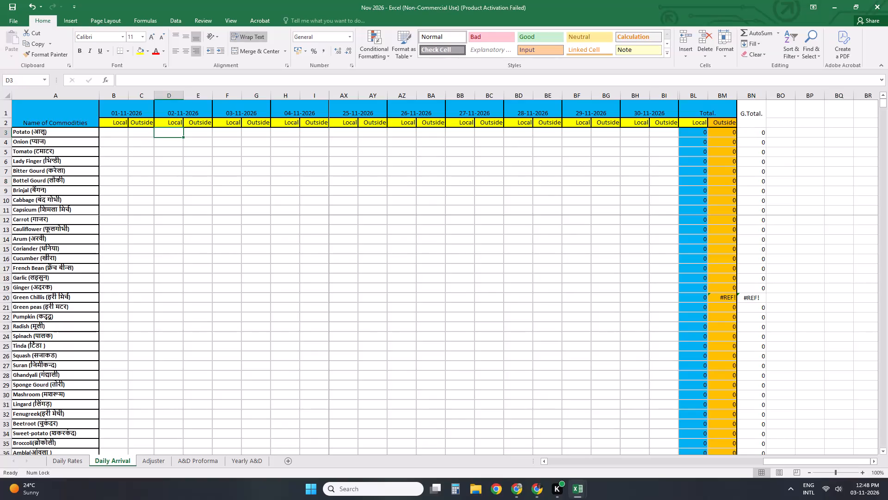
# Enter the 02-11-2026 outside arrivals: Potato 57, Onion 42, Tomato 38, Lady Finger 9 and Bitter Gourd 4.
pyautogui.click(194, 131)
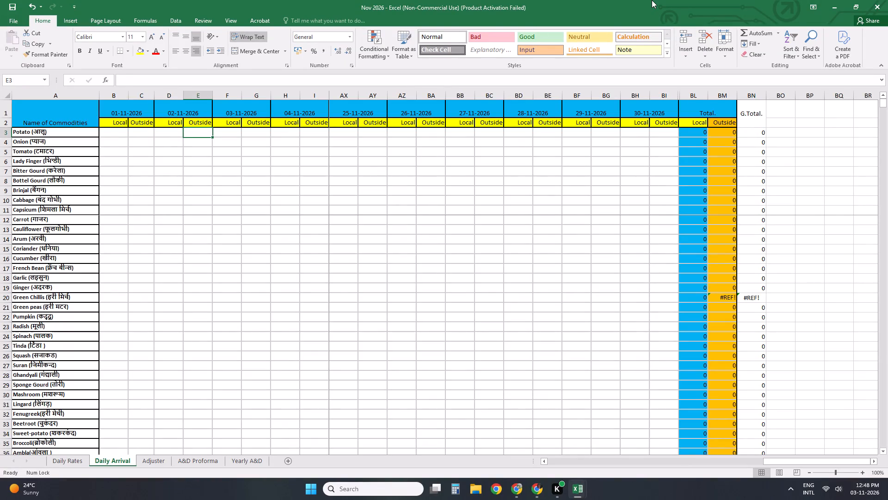
pyautogui.write('57')
pyautogui.press('Down')
pyautogui.write('42')
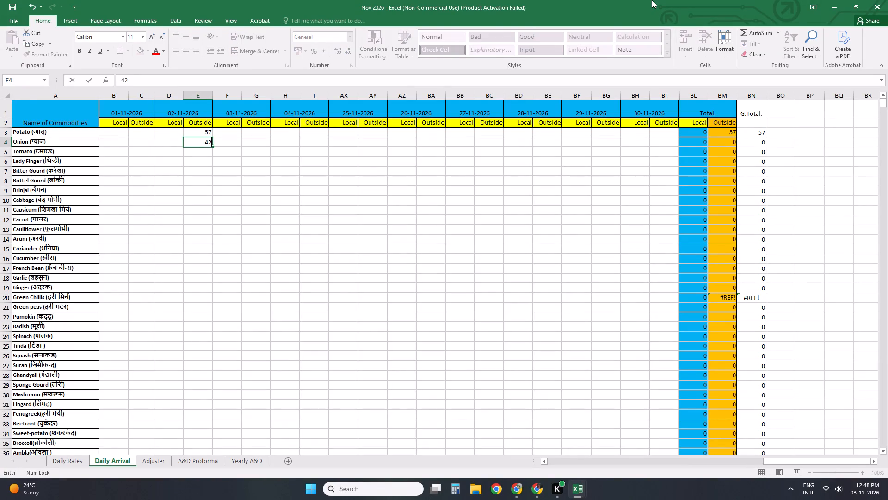
pyautogui.press('Down')
pyautogui.write('38')
pyautogui.press('Down')
pyautogui.press('9')
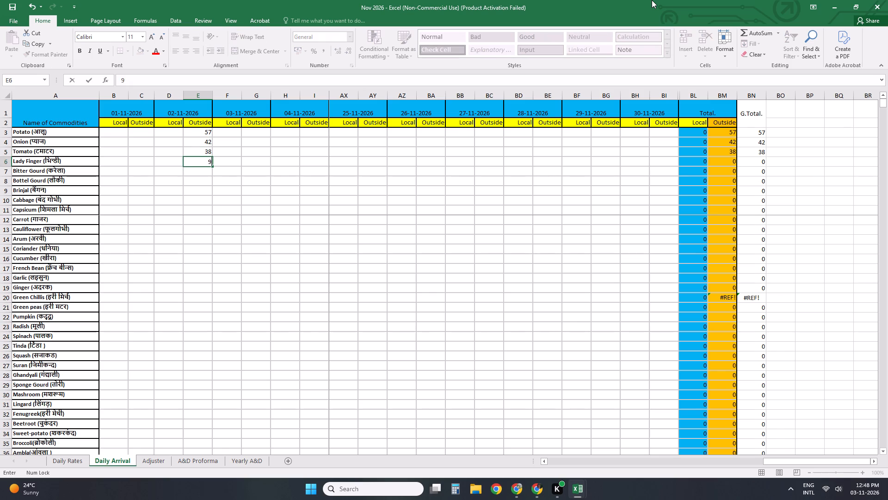
pyautogui.press('Down')
pyautogui.press('4')
pyautogui.press('Down')
# Enter the 02-11-2026 outside arrivals: Bottel Gourd 19, Brinjal 18, Cabbage 35, Capsicum 12 and Carrot 6.
pyautogui.write('19')
pyautogui.press('Down')
pyautogui.write('18')
pyautogui.press('Down')
pyautogui.write('35')
pyautogui.press('Down')
pyautogui.write('12')
pyautogui.press('Down')
pyautogui.press('6')
pyautogui.press('Down')
# Enter the 02-11-2026 outside arrivals: Cauliflower 32, Arum 4, Coriander 8 and Cucumber 14.
pyautogui.write('32')
pyautogui.press('Down')
pyautogui.press('4')
pyautogui.press('Down')
pyautogui.press('8')
pyautogui.press('Down')
pyautogui.write('14')
pyautogui.press('Down')
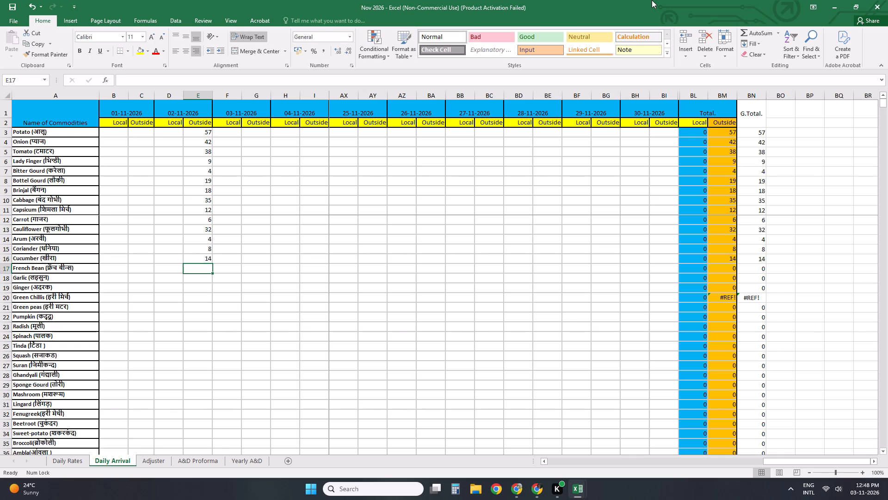
# Enter the 02-11-2026 outside arrivals: French Bean 8, Garlic 4, Ginger 6 and Green Chillis 5.
pyautogui.press('8')
pyautogui.press('Down')
pyautogui.press('4')
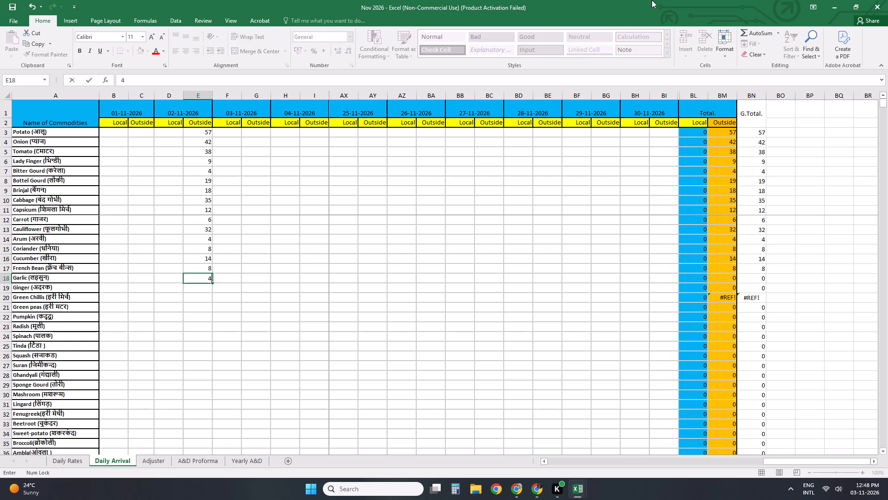
pyautogui.press('Down')
pyautogui.press('6')
pyautogui.press('Down')
pyautogui.press('5')
pyautogui.press('Down')
# Enter the 02-11-2026 outside arrivals: Green peas 8, Pumpkin 13, Radish 22 and Spinach 12.
pyautogui.press('8')
pyautogui.press('Down')
pyautogui.write('13')
pyautogui.press('Down')
pyautogui.write('22')
pyautogui.press('Down')
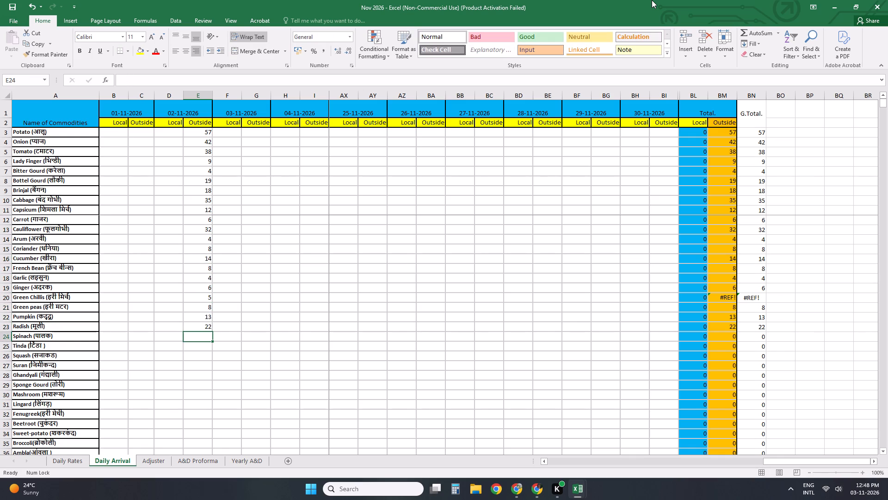
pyautogui.write('12')
pyautogui.press('Down')
# Skip Tinda and enter the 02-11-2026 outside arrivals: Squash 4, Suran 2, Ghandyali 12 and Sponge Gourd 6.
pyautogui.press('Down')
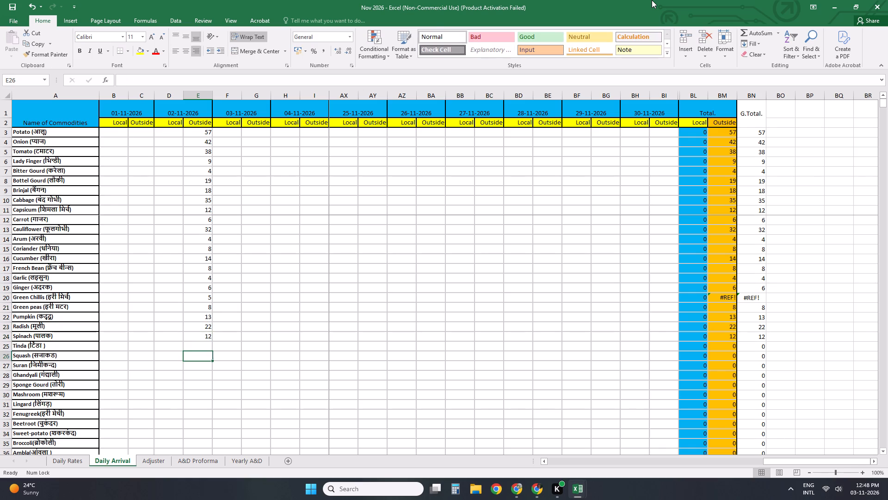
pyautogui.press('4')
pyautogui.press('Down')
pyautogui.press('2')
pyautogui.press('Down')
pyautogui.write('12')
pyautogui.press('Down')
pyautogui.press('6')
pyautogui.press('Down')
# Enter the 02-11-2026 outside arrivals: Mashroom 3, Lingard 4, Fenugreek 4 and Beetroot 6.
pyautogui.press('3')
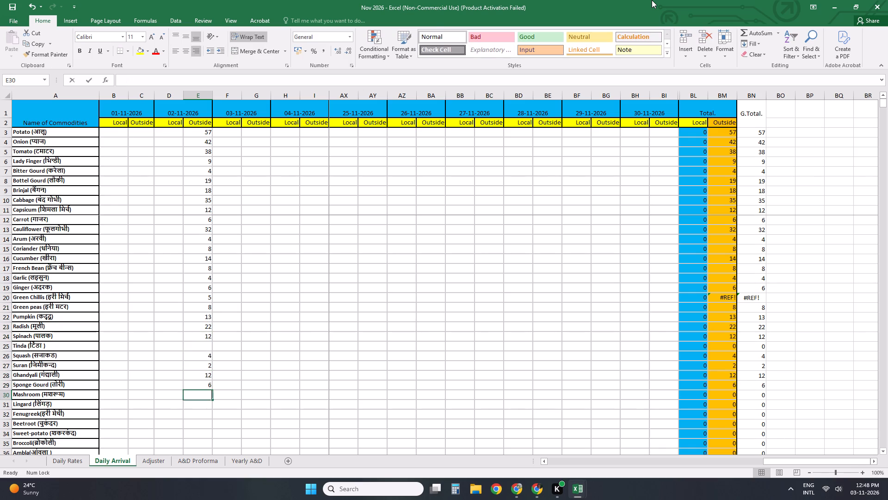
pyautogui.press('Down')
pyautogui.press('4')
pyautogui.press('Down')
pyautogui.press('4')
pyautogui.press('Down')
pyautogui.press('6')
pyautogui.press('Down')
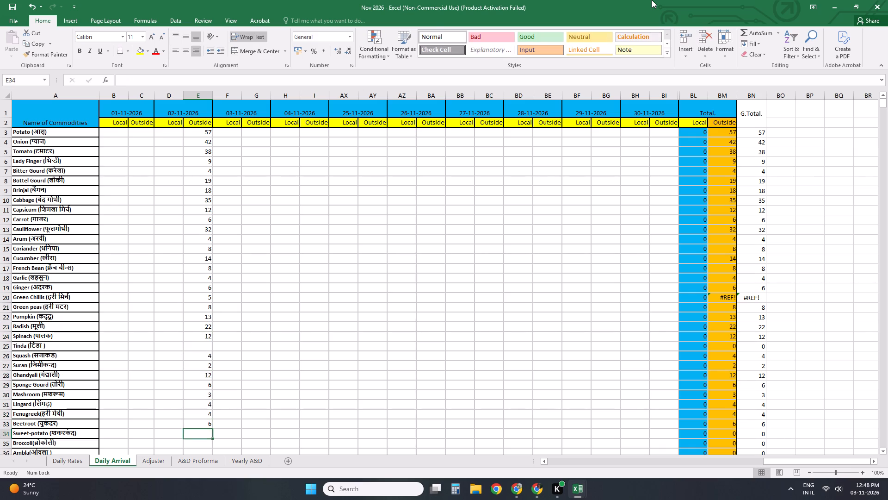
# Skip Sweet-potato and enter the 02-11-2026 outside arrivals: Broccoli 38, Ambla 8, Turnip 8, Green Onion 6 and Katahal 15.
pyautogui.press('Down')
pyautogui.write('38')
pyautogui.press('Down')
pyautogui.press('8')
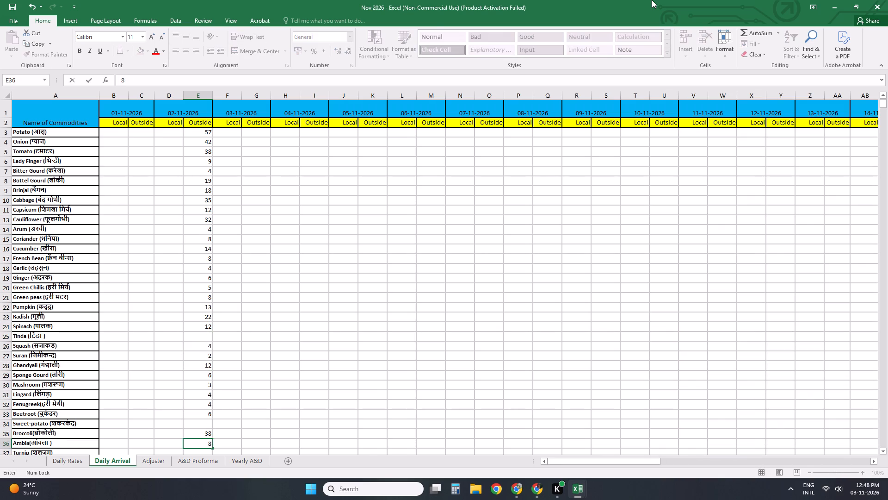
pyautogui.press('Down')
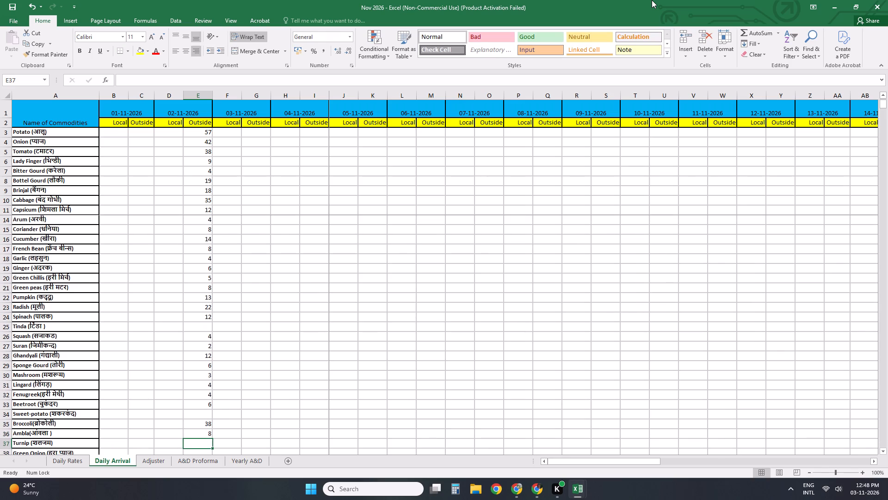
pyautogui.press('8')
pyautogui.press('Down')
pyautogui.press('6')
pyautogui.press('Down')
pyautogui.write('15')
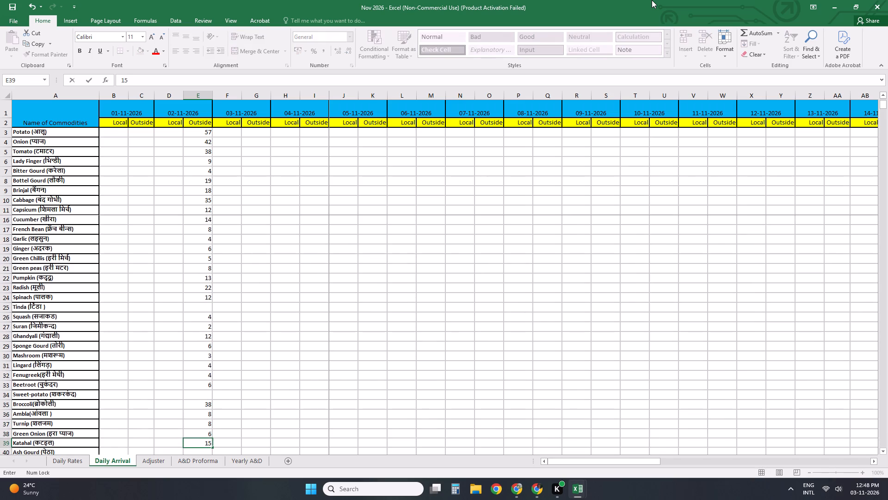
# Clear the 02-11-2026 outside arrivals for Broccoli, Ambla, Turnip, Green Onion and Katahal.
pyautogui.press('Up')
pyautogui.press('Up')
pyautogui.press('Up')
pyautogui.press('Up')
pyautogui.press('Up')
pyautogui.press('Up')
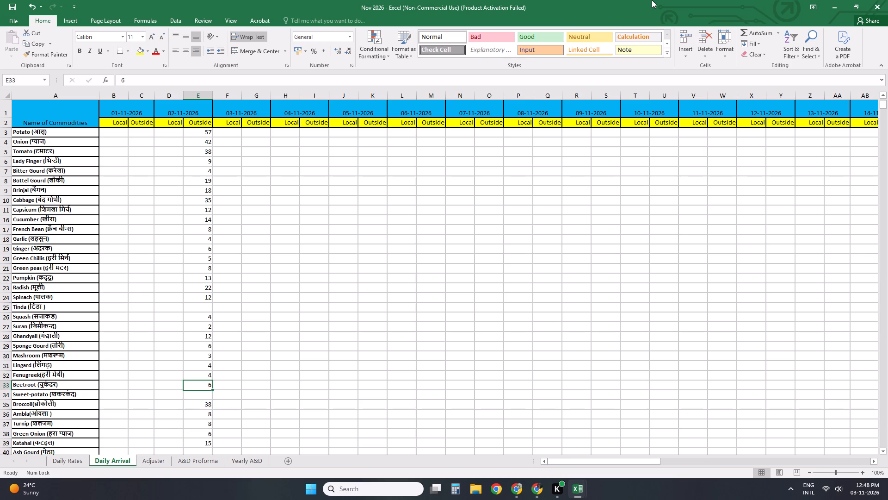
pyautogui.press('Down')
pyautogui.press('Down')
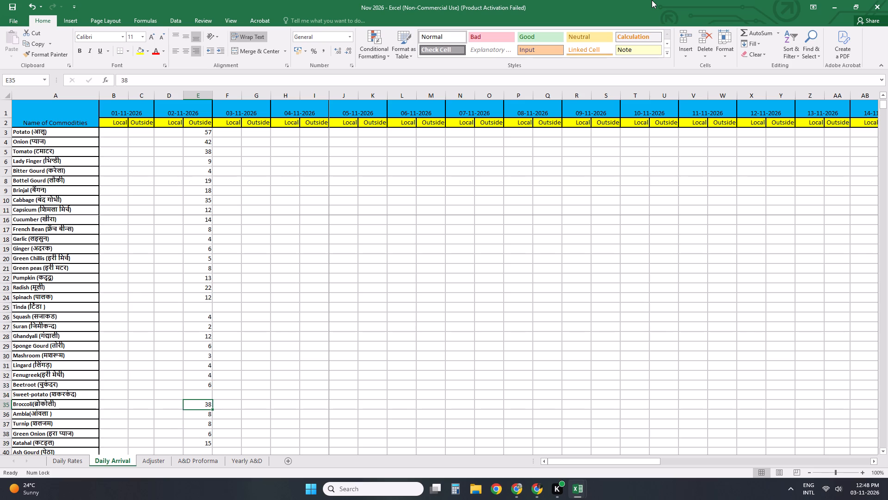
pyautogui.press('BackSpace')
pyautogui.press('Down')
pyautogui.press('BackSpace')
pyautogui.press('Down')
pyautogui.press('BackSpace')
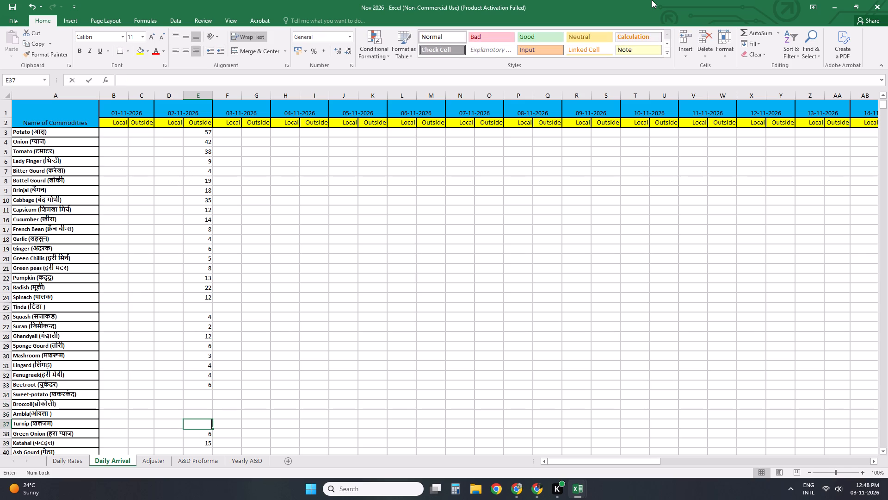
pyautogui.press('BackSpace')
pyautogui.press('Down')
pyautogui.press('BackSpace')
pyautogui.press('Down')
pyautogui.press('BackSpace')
# Enter the 02-11-2026 outside arrivals for Broccoli (2) and Season Leaves (6), leaving the rows between them blank.
pyautogui.press('Up')
pyautogui.press('Up')
pyautogui.press('Up')
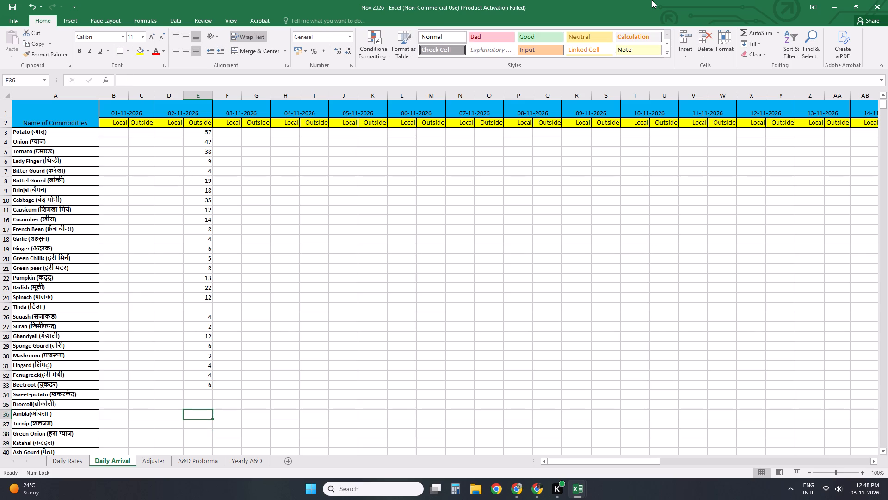
pyautogui.press('Up')
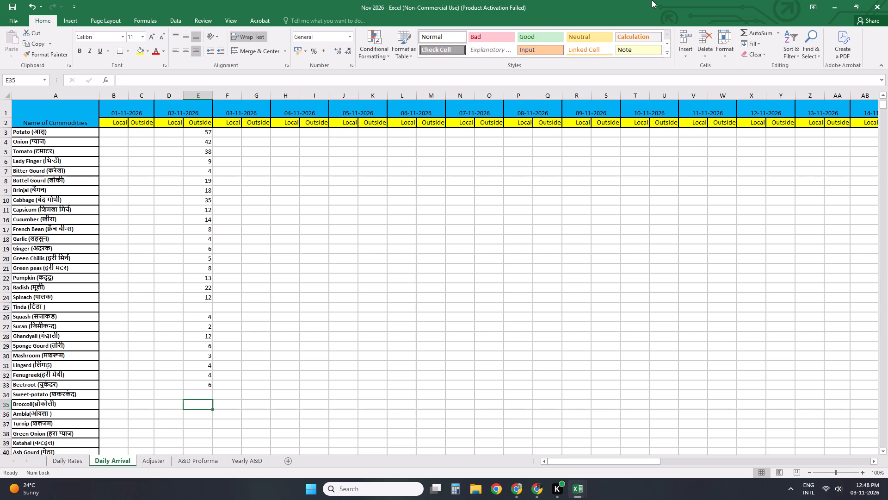
pyautogui.press('2')
pyautogui.press('Down')
pyautogui.press('Down')
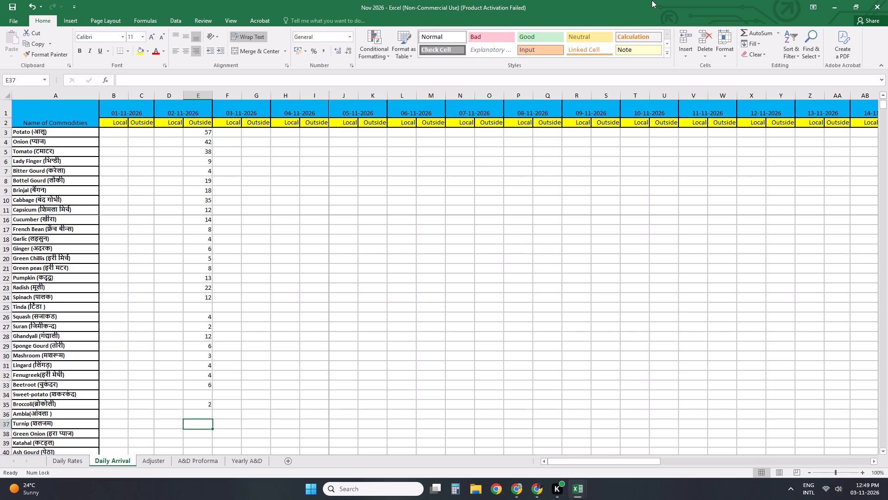
pyautogui.press('Down')
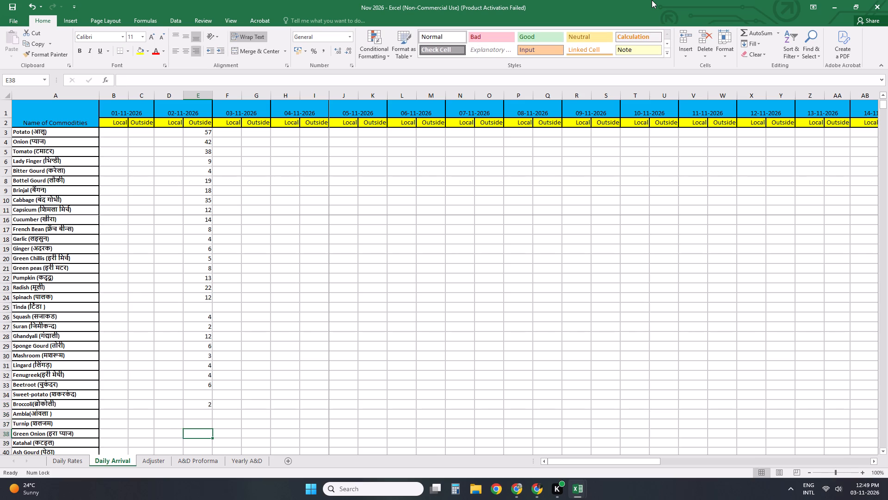
pyautogui.press('Down')
pyautogui.press('Down')
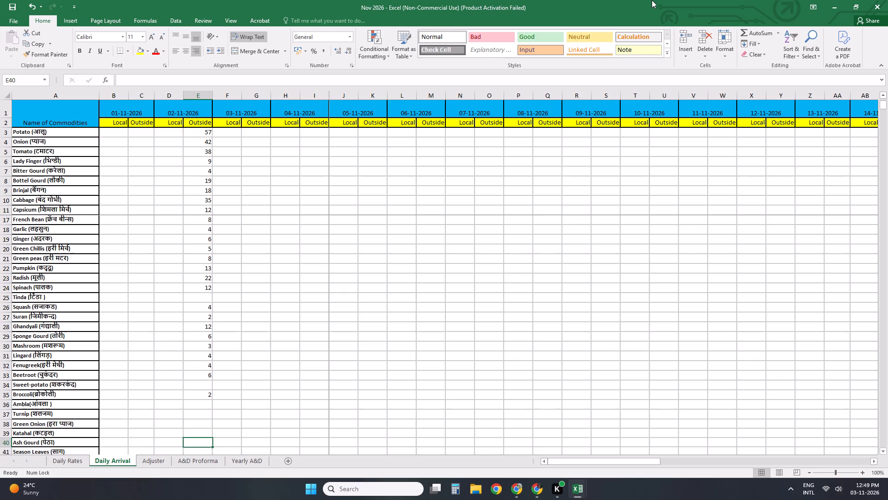
pyautogui.press('Down')
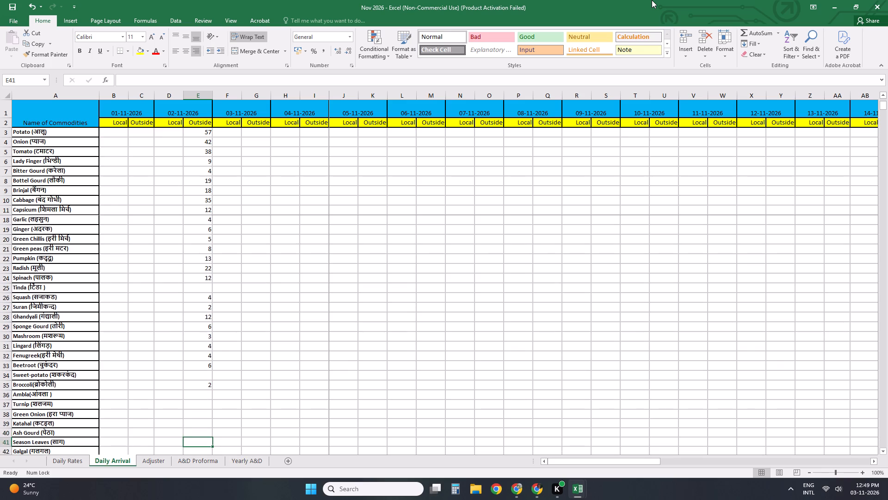
pyautogui.press('6')
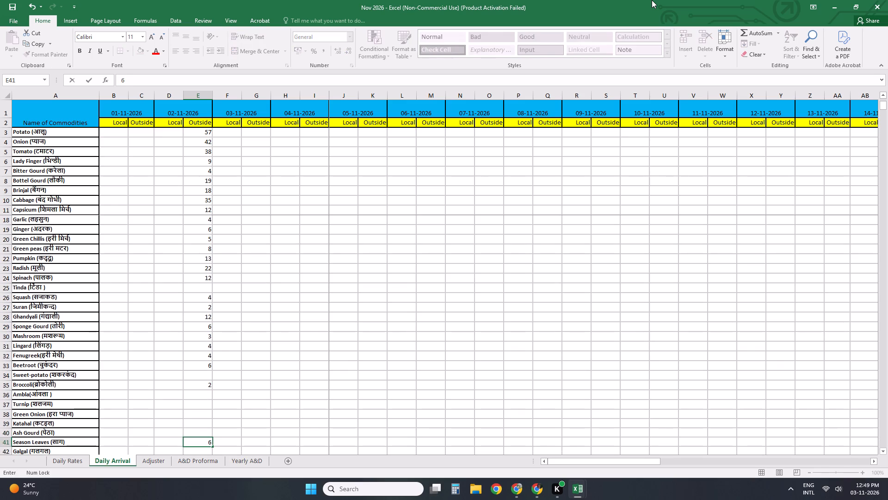
pyautogui.press('Down')
# Enter the 02-11-2026 outside arrivals: Banana 38, Pomegranate 8, Lemon 8, Papaya 6 and Apple 15.
pyautogui.press('Down')
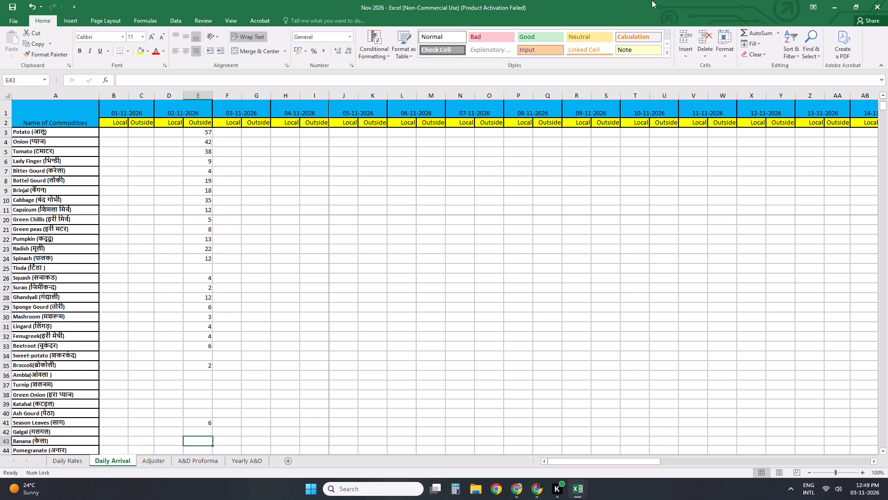
pyautogui.press('8')
pyautogui.press('Down')
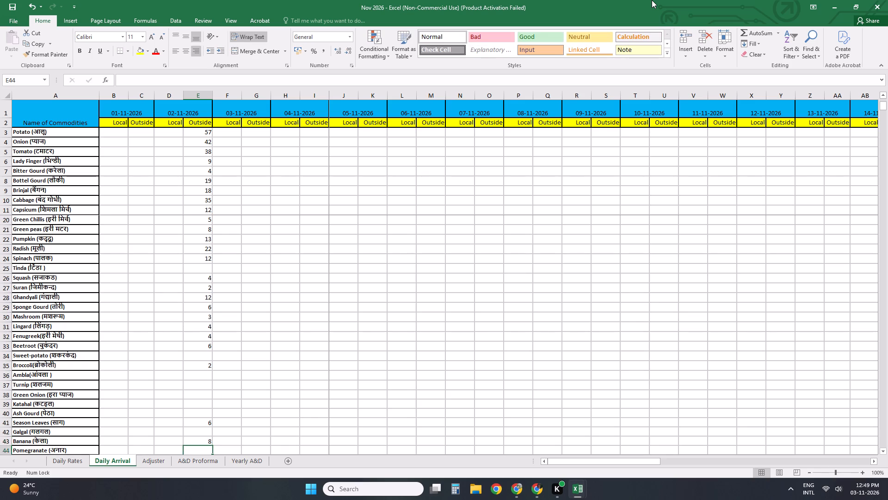
pyautogui.press('Up')
pyautogui.write('38')
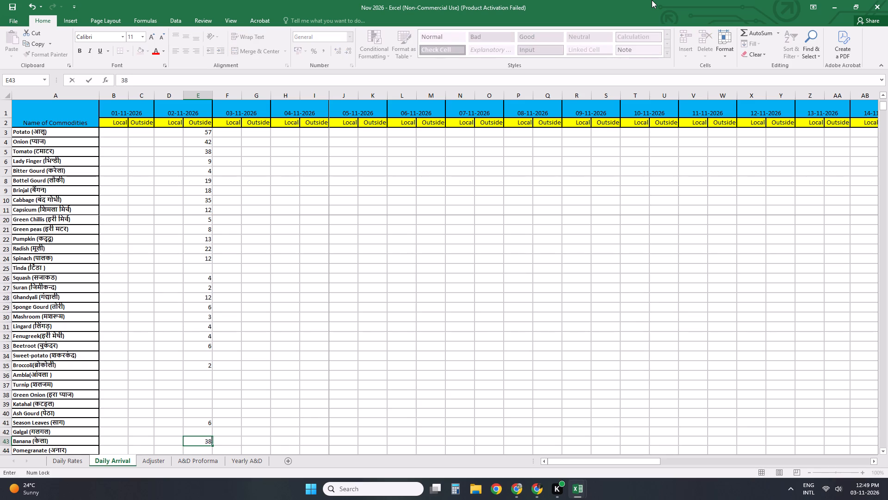
pyautogui.press('Down')
pyautogui.press('8')
pyautogui.press('Down')
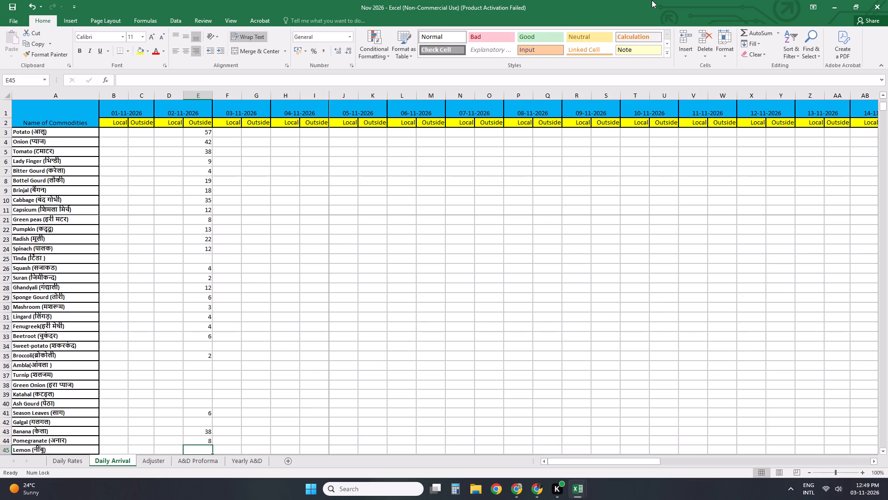
pyautogui.press('8')
pyautogui.press('Down')
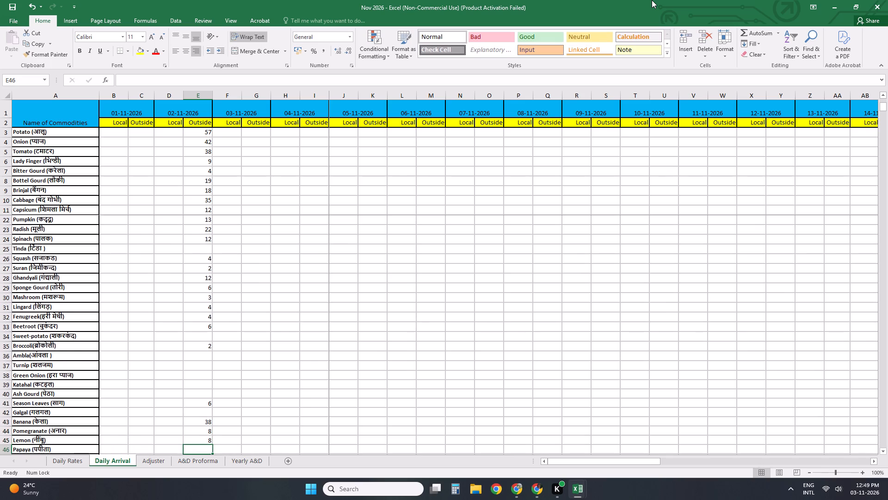
pyautogui.press('6')
pyautogui.press('Down')
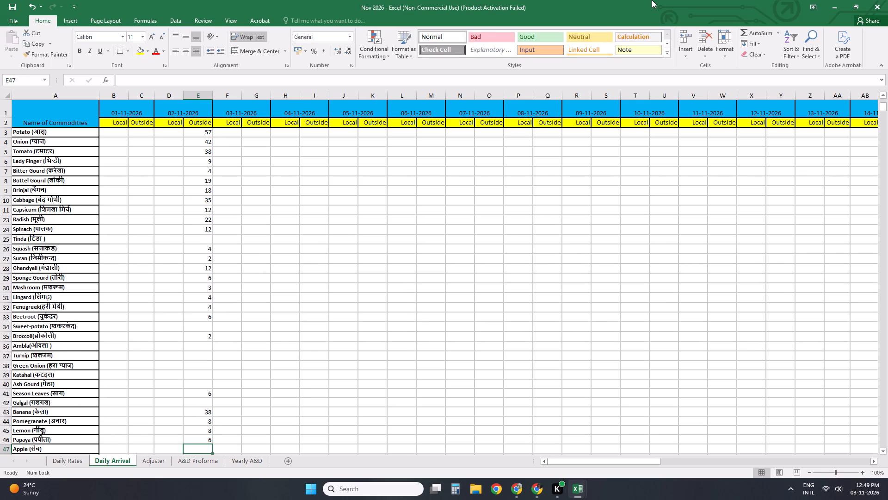
pyautogui.write('15')
pyautogui.press('Down')
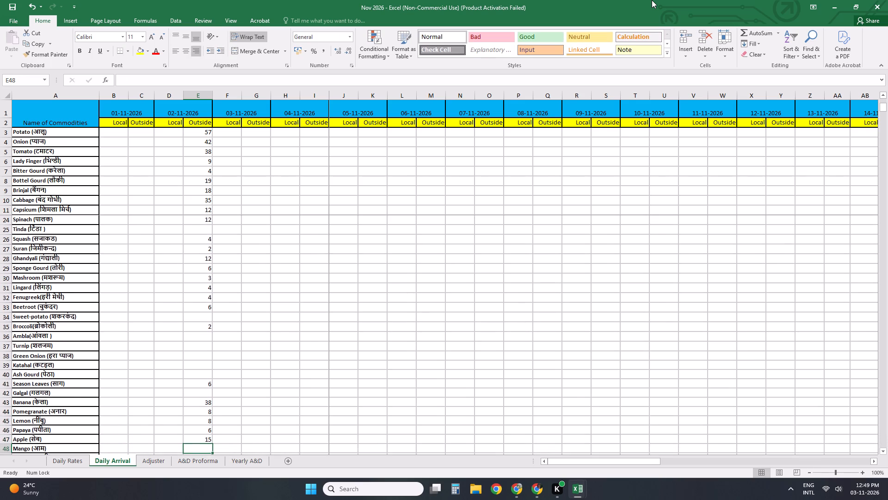
# Enter 10 as the 02-11-2026 outside arrival for Guava, leaving Mango through Grapes blank.
pyautogui.press('Down')
pyautogui.press('Down')
pyautogui.press('Down')
pyautogui.press('Down')
pyautogui.press('Down')
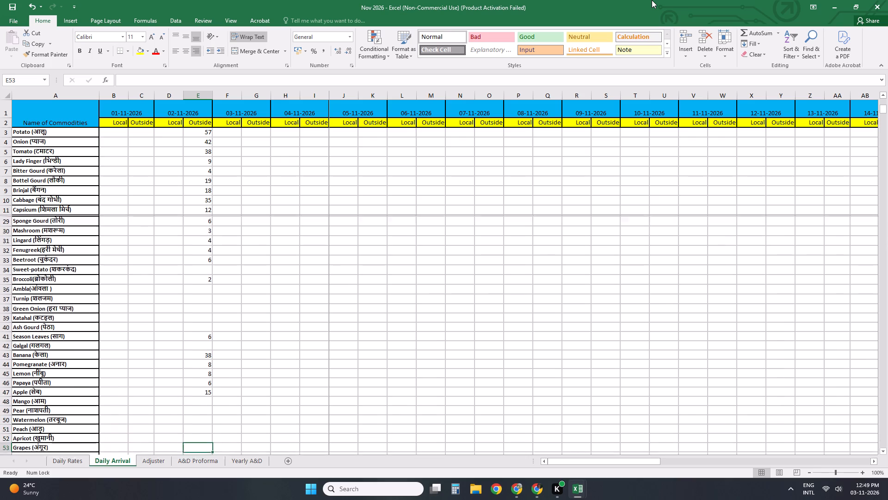
pyautogui.press('Down')
pyautogui.press('Up')
pyautogui.press('Down')
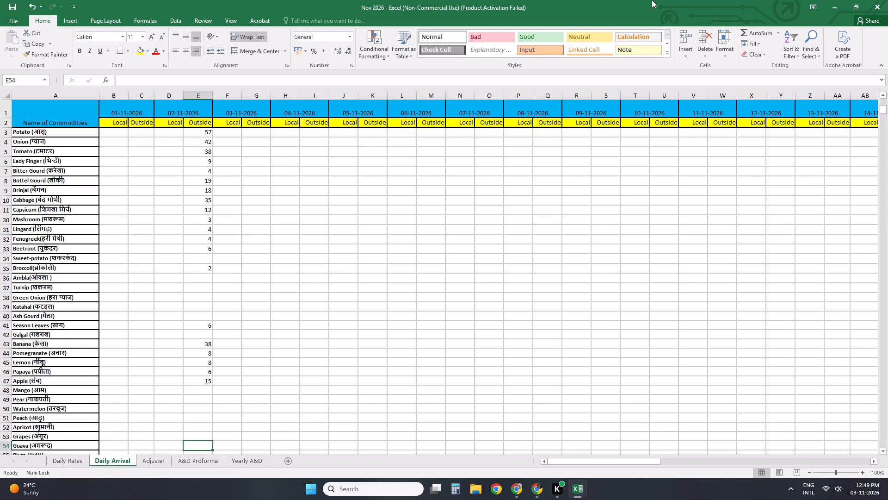
pyautogui.write('10')
pyautogui.press('Down')
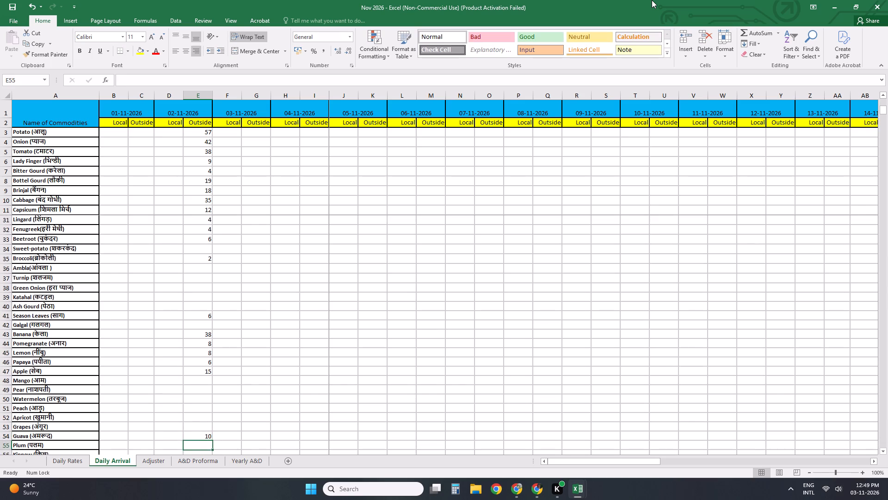
# Enter the 02-11-2026 outside arrivals: Sweetlime 2, Orange 2 and Persimmon 13, leaving Plum through Muskmelon blank.
pyautogui.press('Down')
pyautogui.press('Down')
pyautogui.press('Down')
pyautogui.press('Down')
pyautogui.press('Down')
pyautogui.press('Down')
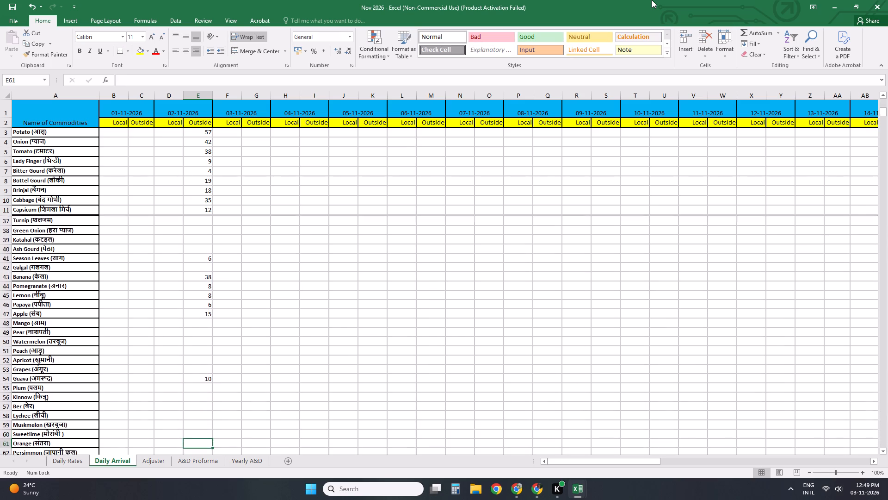
pyautogui.press('Up')
pyautogui.press('Up')
pyautogui.press('Down')
pyautogui.press('Down')
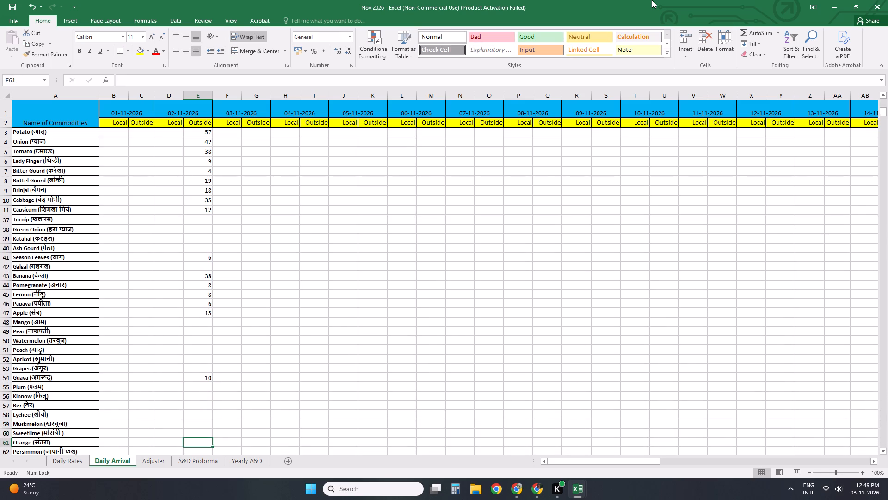
pyautogui.press('Up')
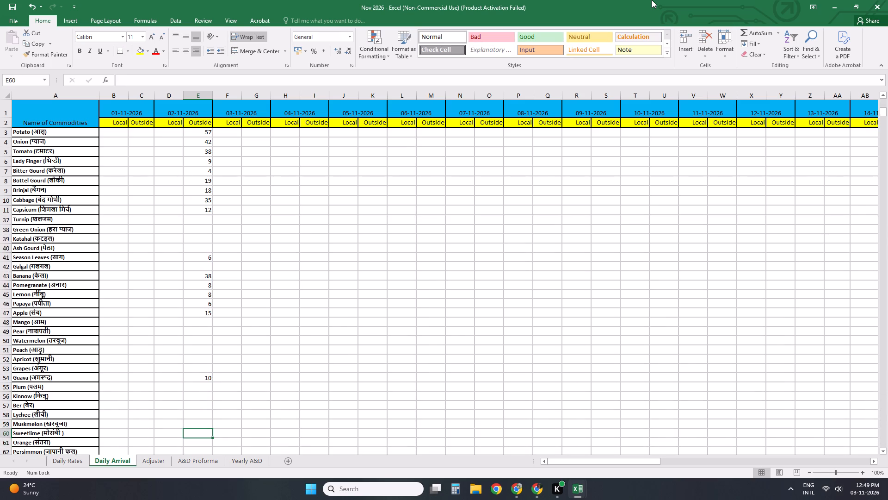
pyautogui.press('2')
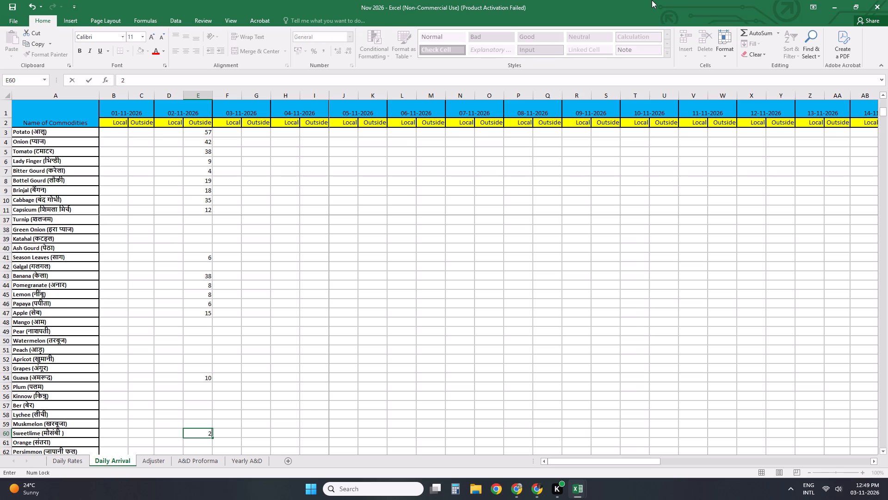
pyautogui.press('Down')
pyautogui.press('2')
pyautogui.press('Down')
pyautogui.write('13')
pyautogui.press('Down')
# Check the remaining 02-11-2026 outside arrival rows from Chikku down to Malta.
pyautogui.press('Down')
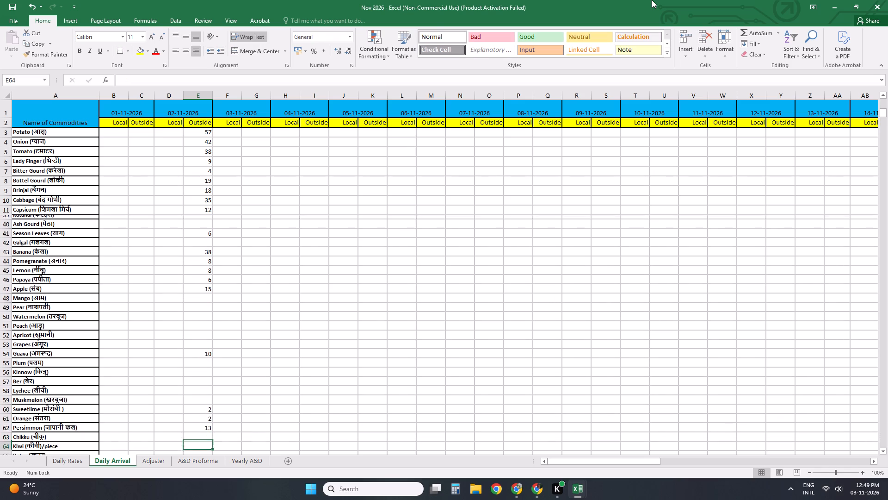
pyautogui.press('Down')
pyautogui.press('Down')
pyautogui.press('Down')
pyautogui.press('Down')
pyautogui.press('Down')
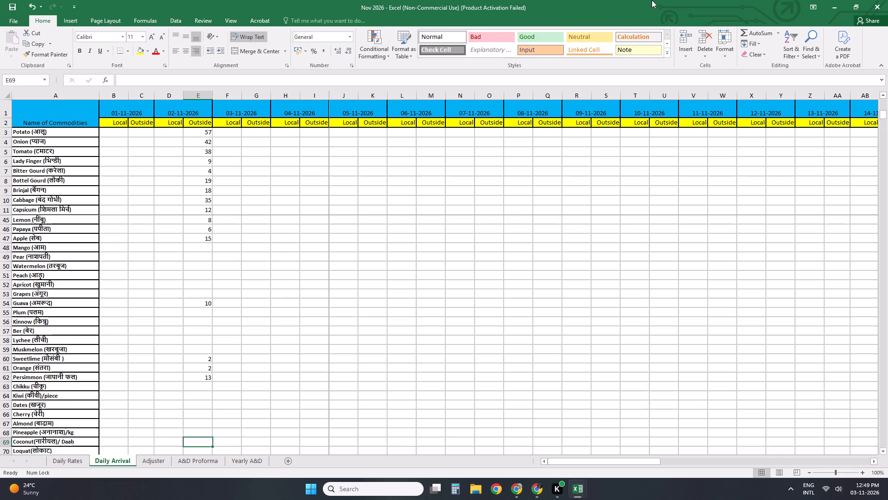
pyautogui.press('Down')
pyautogui.press('Down')
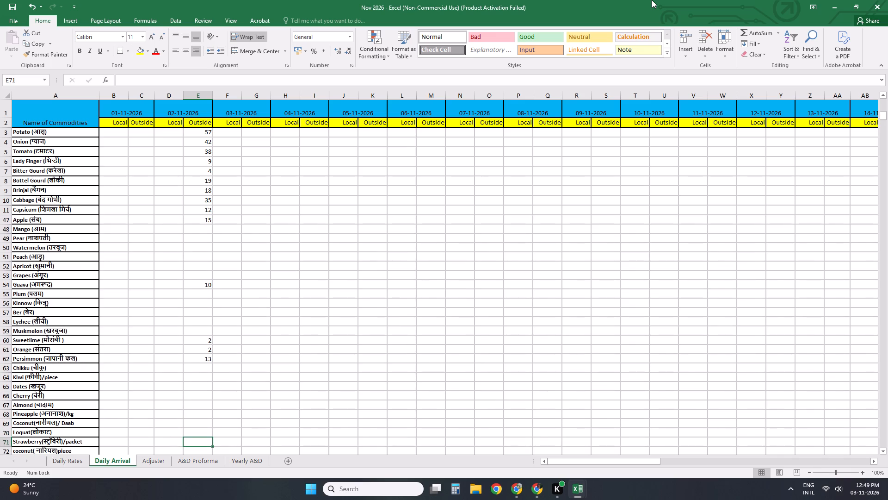
pyautogui.press('Down')
pyautogui.press('Down')
pyautogui.press('Up')
pyautogui.press('Up')
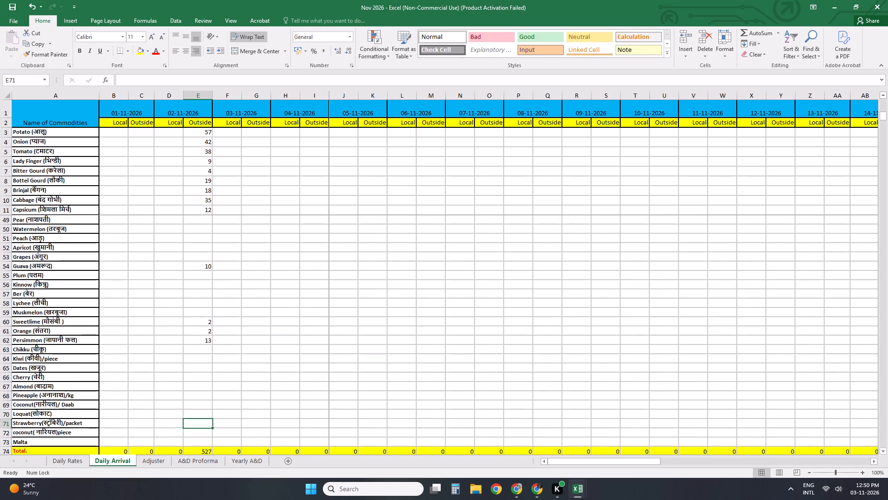
# Enter the 03-11-2026 outside arrivals: Potato 60, Onion 56, Tomato 47, Lady Finger 11 and Bottel Gourd 13, leaving Bitter Gourd blank.
pyautogui.click(251, 132)
pyautogui.scroll(2, 252, 132)
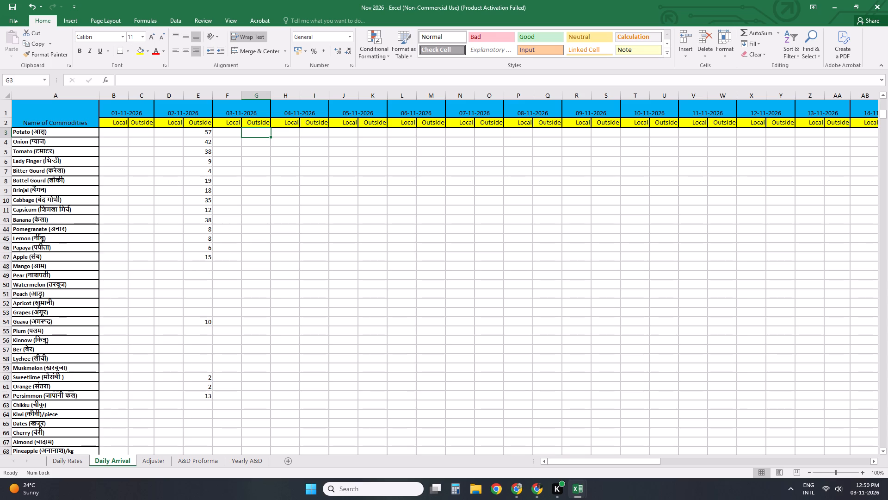
pyautogui.write('60')
pyautogui.press('Down')
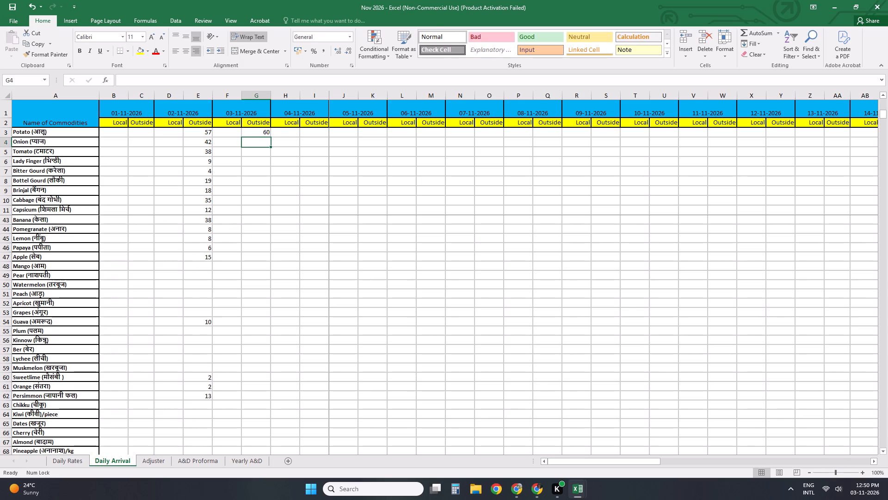
pyautogui.write('56')
pyautogui.press('Down')
pyautogui.write('47')
pyautogui.press('Down')
pyautogui.write('11')
pyautogui.press('Down')
pyautogui.press('Down')
pyautogui.write('13')
pyautogui.press('Down')
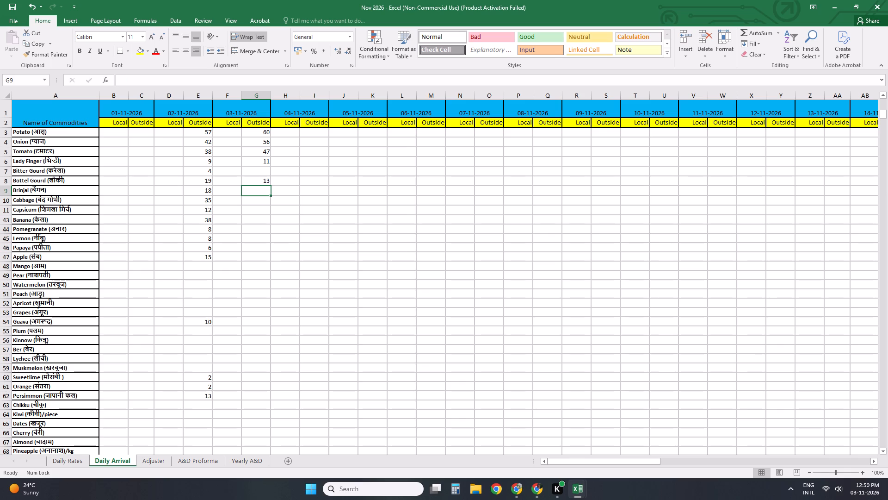
# Enter the 03-11-2026 outside arrivals: Brinjal 9, Cabbage 21, Capsicum 8, Carrot 2 and Cauliflower 29.
pyautogui.press('9')
pyautogui.press('Down')
pyautogui.write('21')
pyautogui.press('Down')
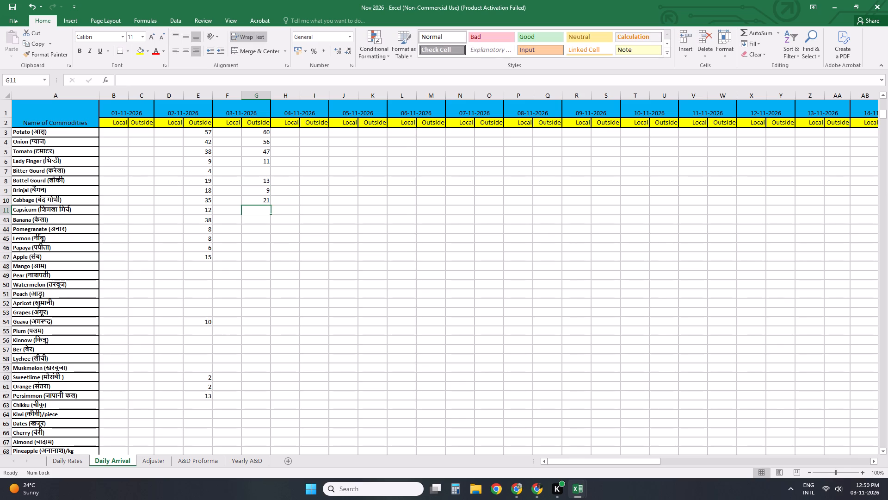
pyautogui.press('8')
pyautogui.press('Down')
pyautogui.press('2')
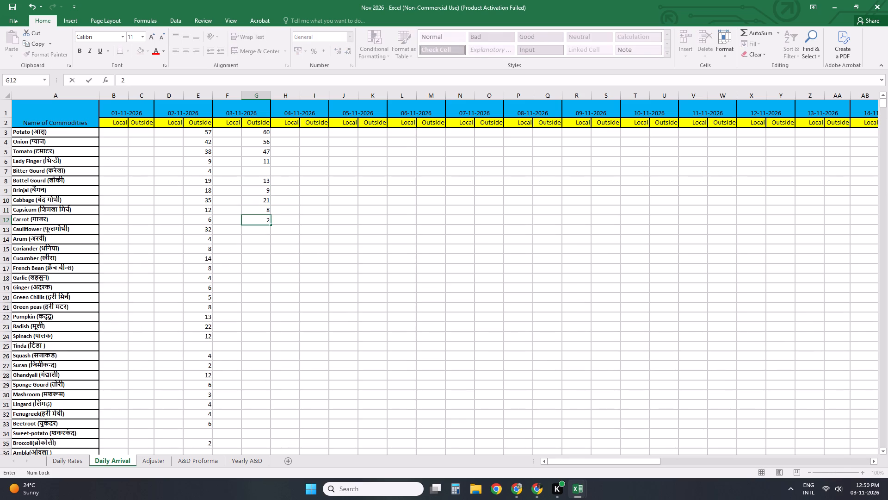
pyautogui.press('Down')
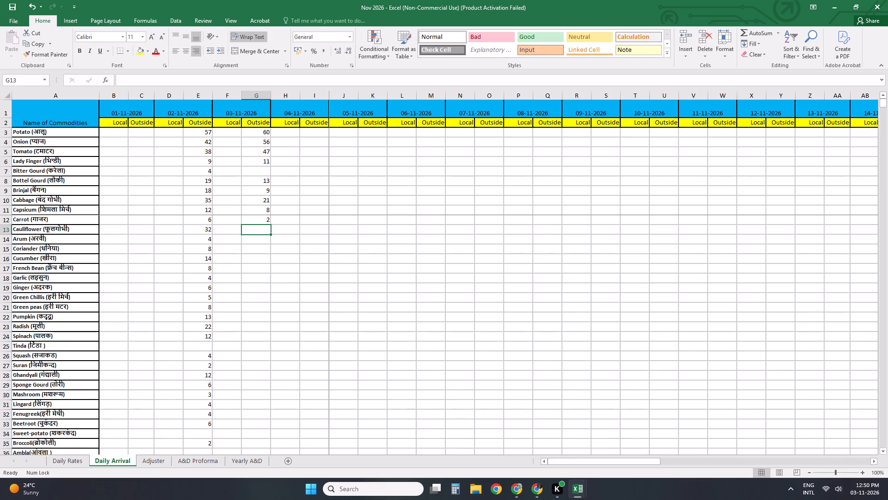
pyautogui.write('29')
pyautogui.press('Down')
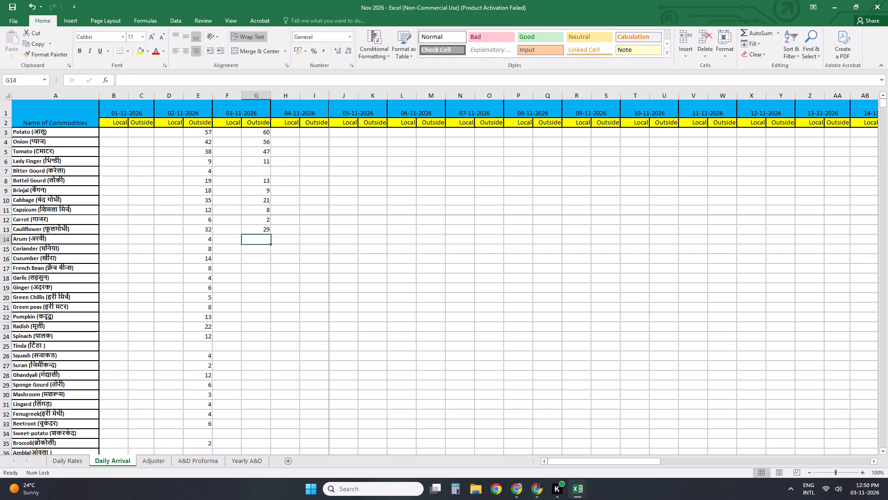
# Enter the 03-11-2026 outside arrivals: Coriander 2, Cucumber 10, French Bean 4, Garlic 1 and Ginger 1, leaving Arum blank.
pyautogui.press('Down')
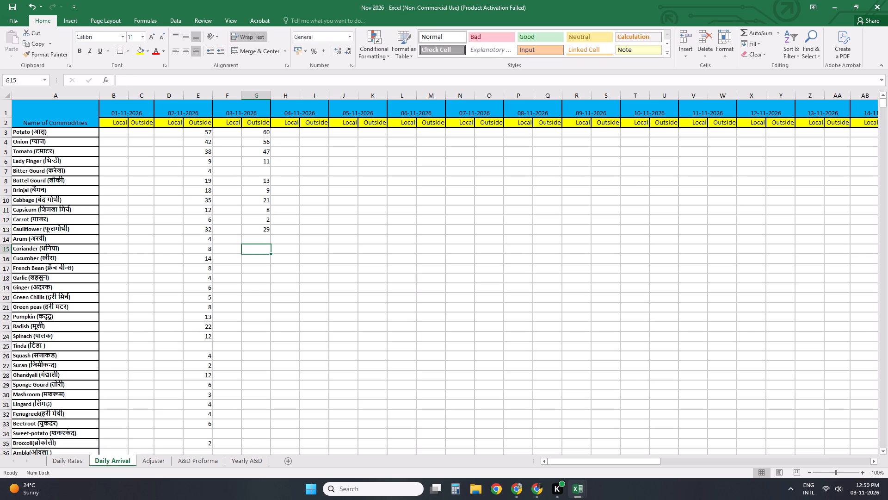
pyautogui.press('2')
pyautogui.press('Down')
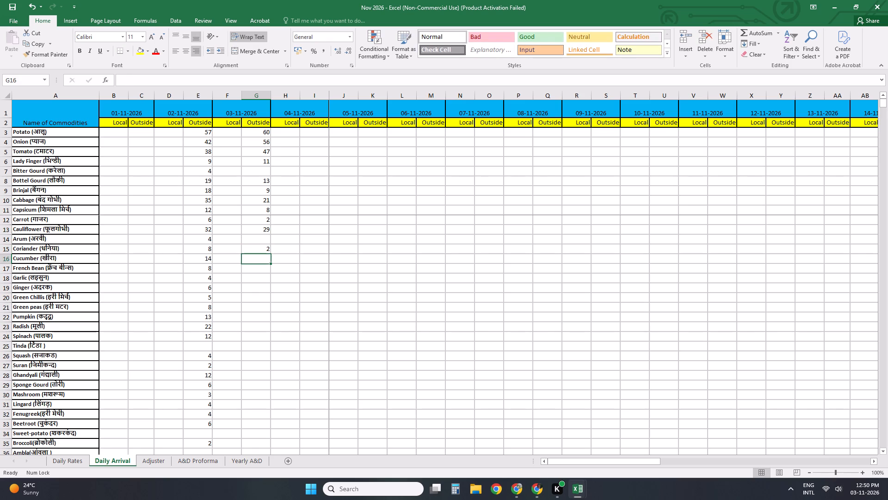
pyautogui.write('10')
pyautogui.press('Down')
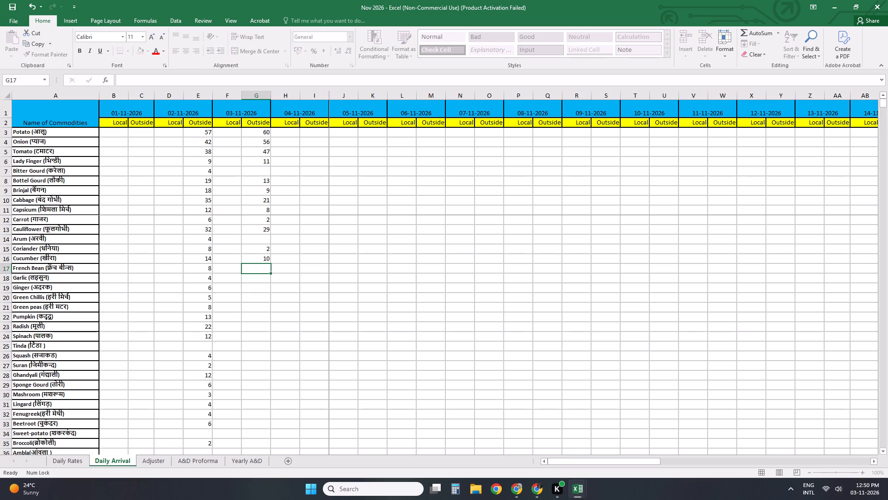
pyautogui.press('4')
pyautogui.press('Down')
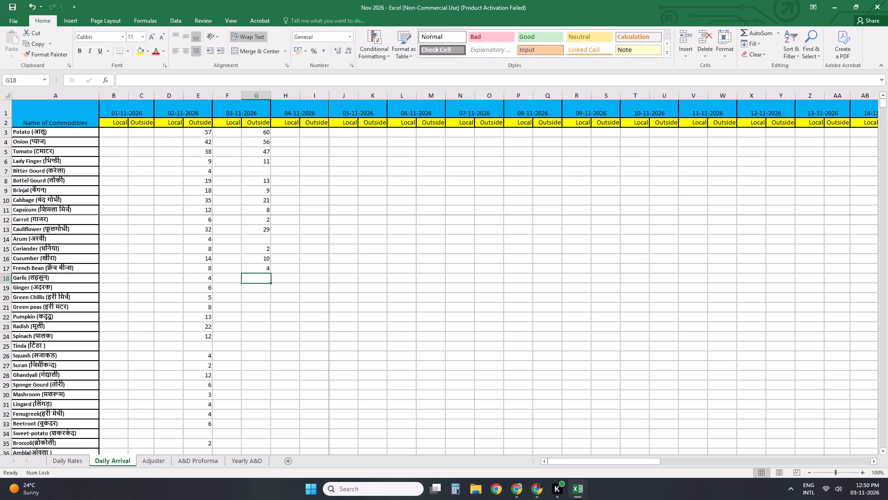
pyautogui.press('1')
pyautogui.press('Down')
pyautogui.press('1')
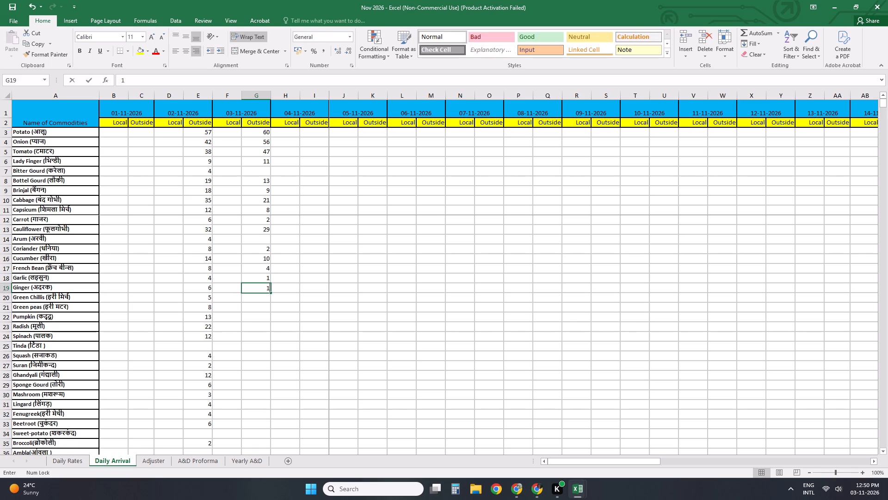
pyautogui.press('Down')
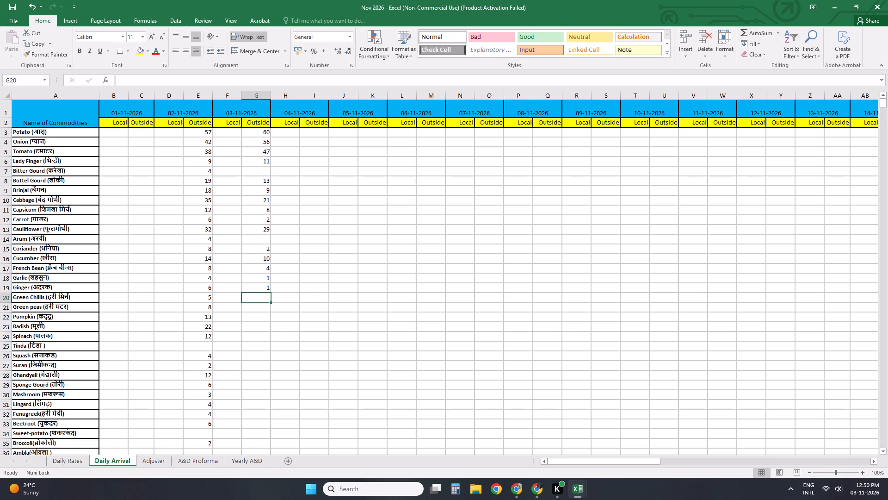
# Enter the 03-11-2026 outside arrivals: Green Chillis 5, Green peas 8, Pumpkin 7, Radish 8 and Spinach 5.
pyautogui.press('5')
pyautogui.press('Down')
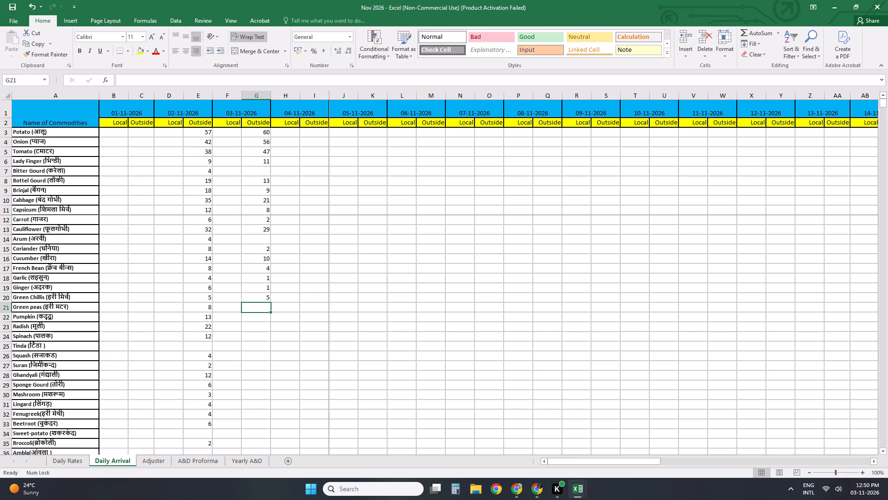
pyautogui.press('8')
pyautogui.press('Down')
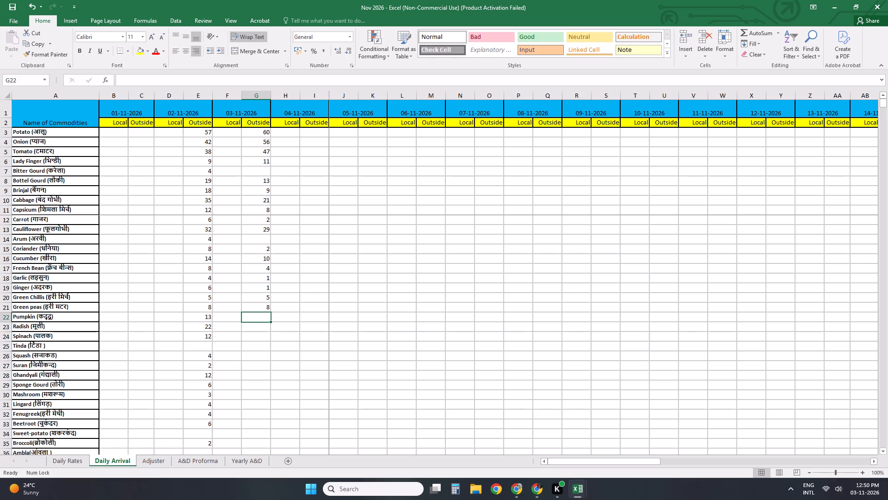
pyautogui.press('7')
pyautogui.press('Down')
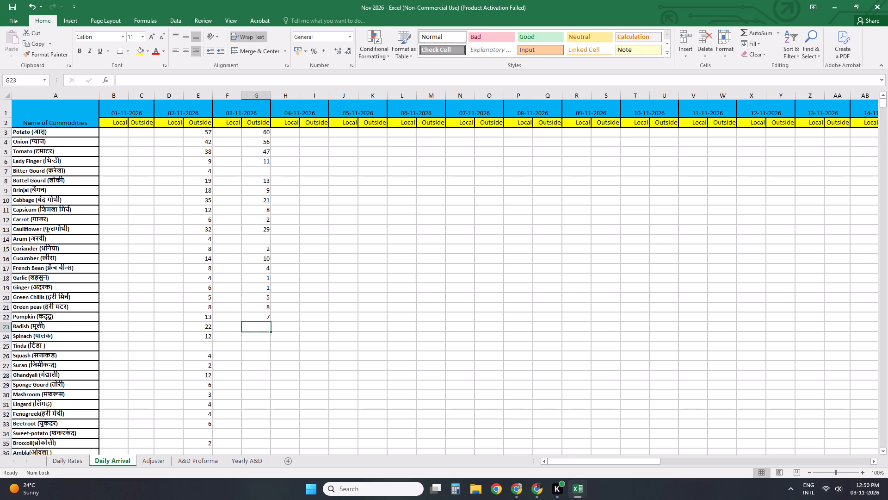
pyautogui.press('8')
pyautogui.press('Down')
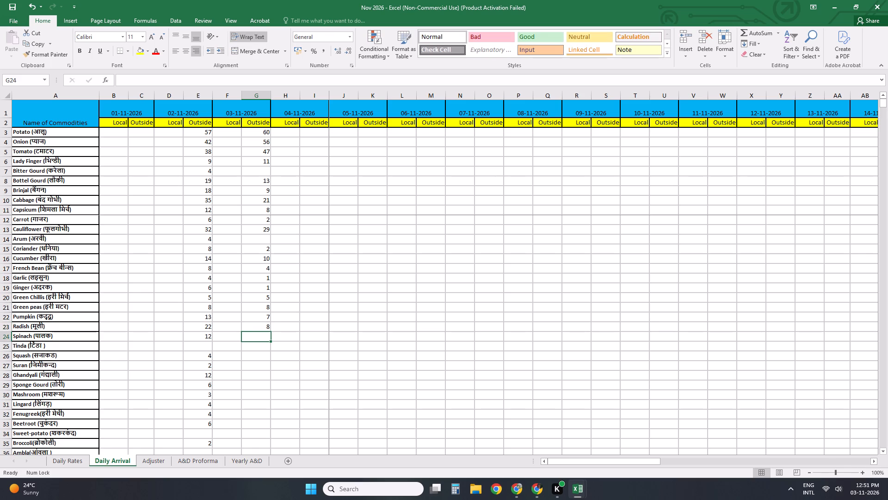
pyautogui.press('5')
pyautogui.press('Down')
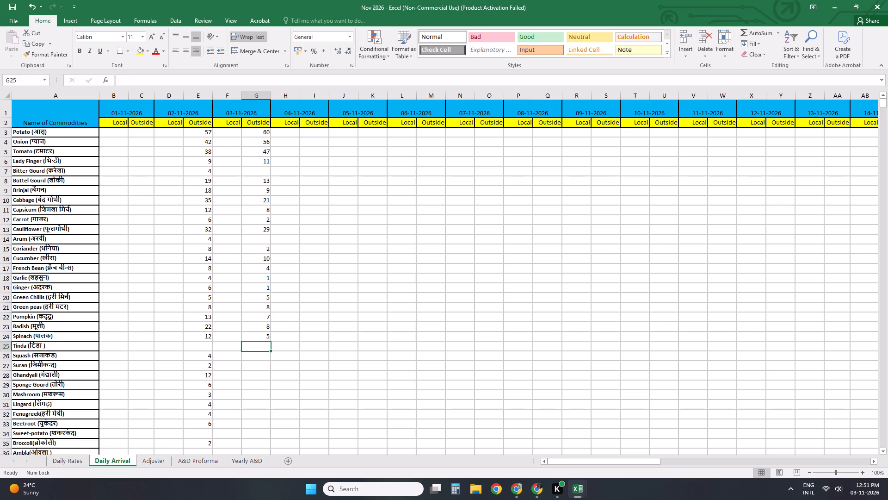
# Enter the 03-11-2026 outside arrivals: Squash 3, Ghandyali 8 and Sponge Gourd 2, leaving Tinda, Suran and Mashroom blank.
pyautogui.press('Down')
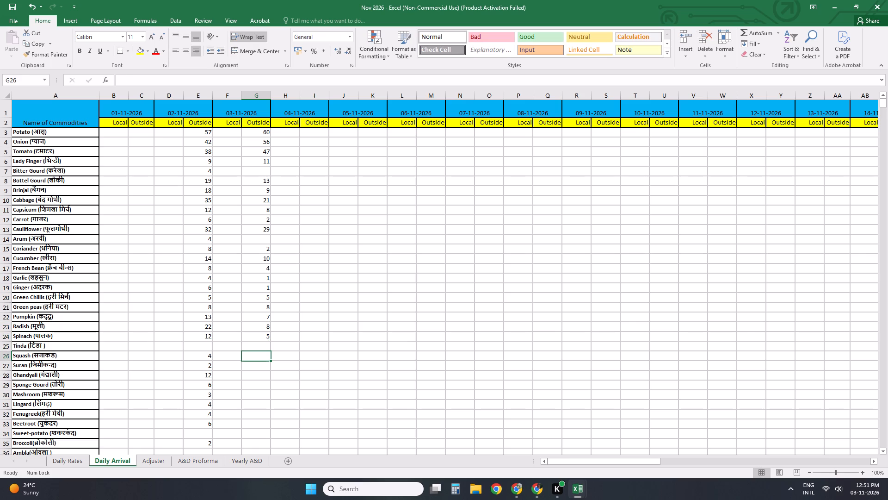
pyautogui.press('3')
pyautogui.press('Down')
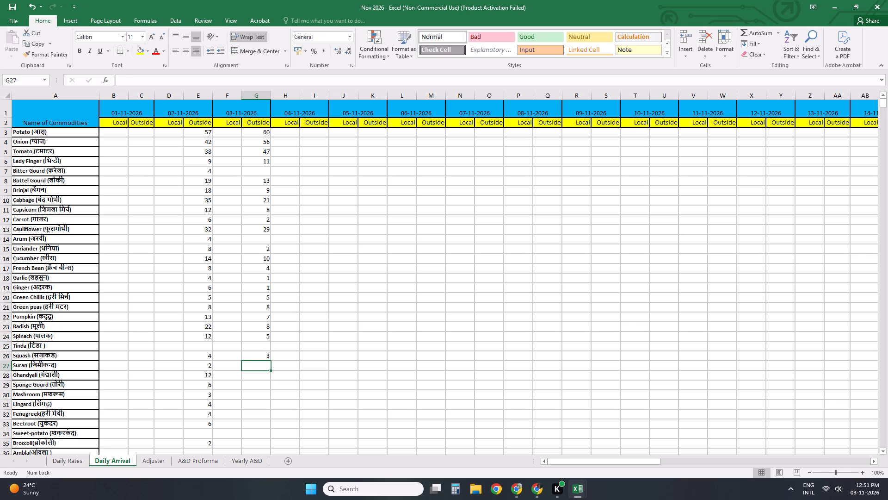
pyautogui.press('Down')
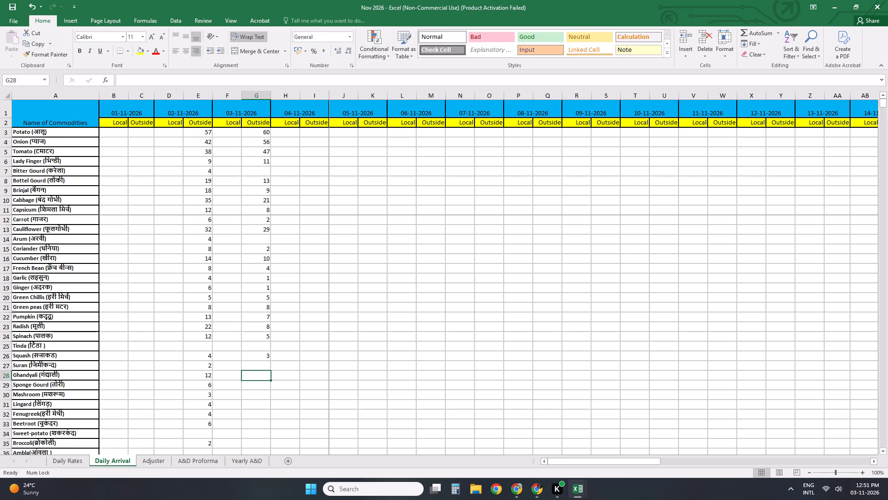
pyautogui.press('2')
pyautogui.press('Down')
pyautogui.press('Up')
pyautogui.press('8')
pyautogui.press('Down')
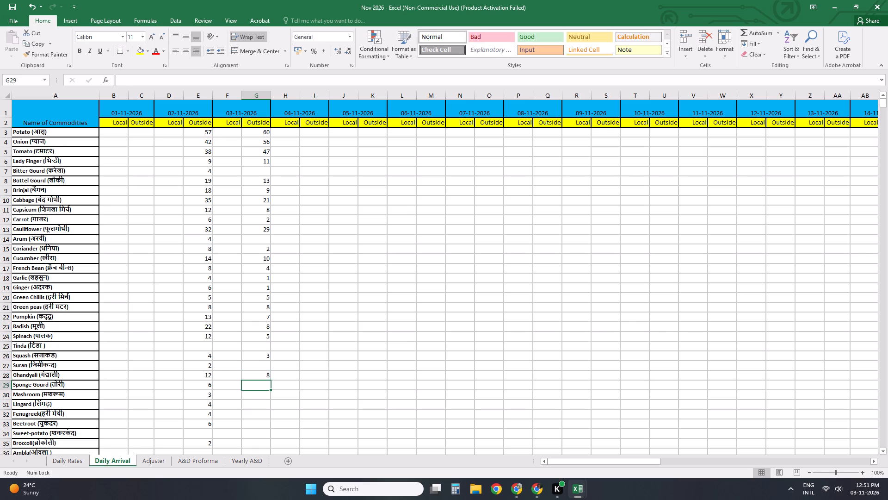
pyautogui.press('2')
pyautogui.press('Down')
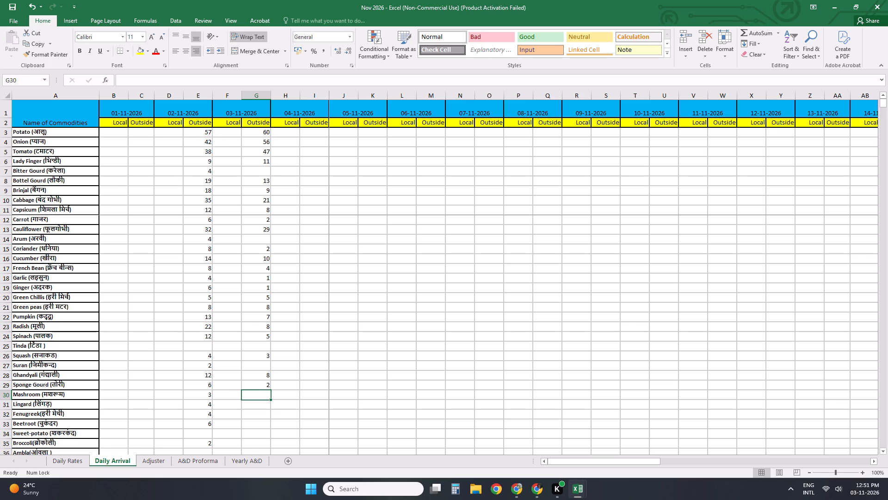
pyautogui.press('Down')
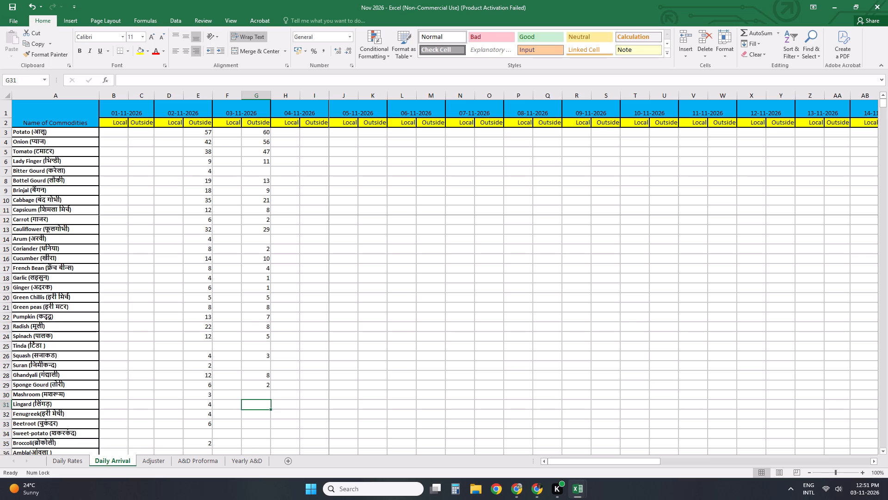
# Enter the 03-11-2026 outside arrivals: Beetroot 3 and Season Leaves 5, leaving Lingard, Fenugreek and Sweet-potato through Ash Gourd blank.
pyautogui.press('Down')
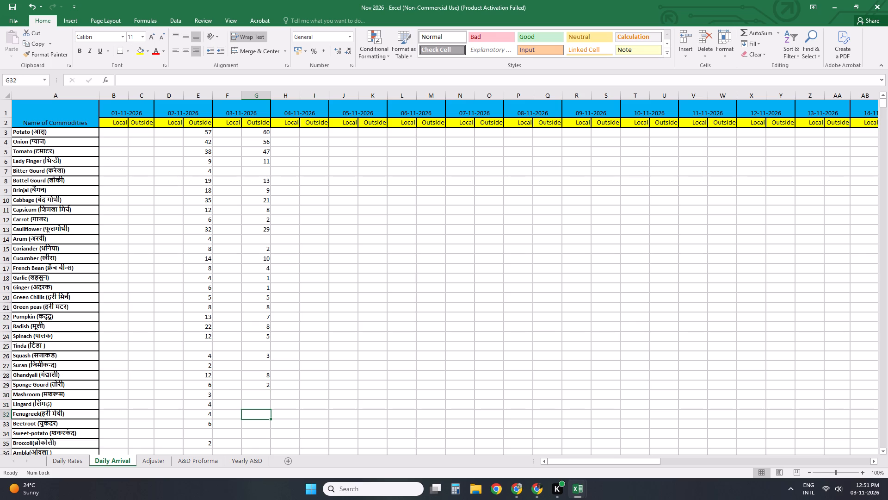
pyautogui.press('Down')
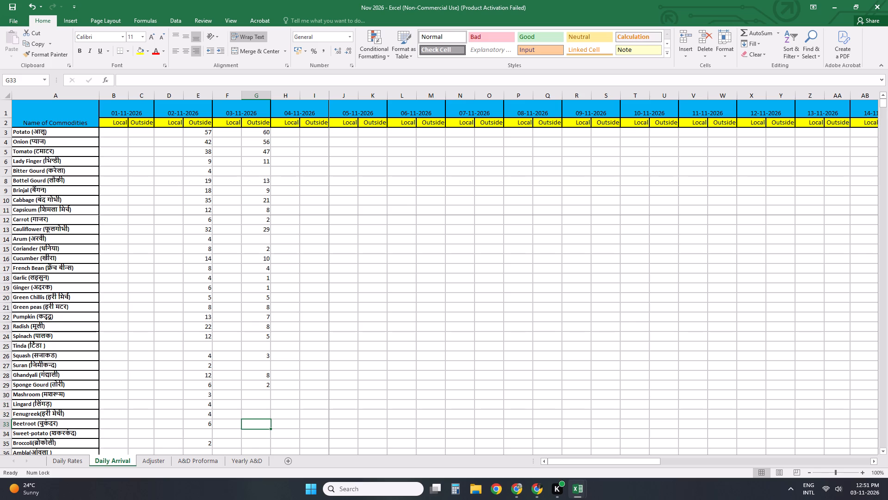
pyautogui.press('2')
pyautogui.press('BackSpace')
pyautogui.press('3')
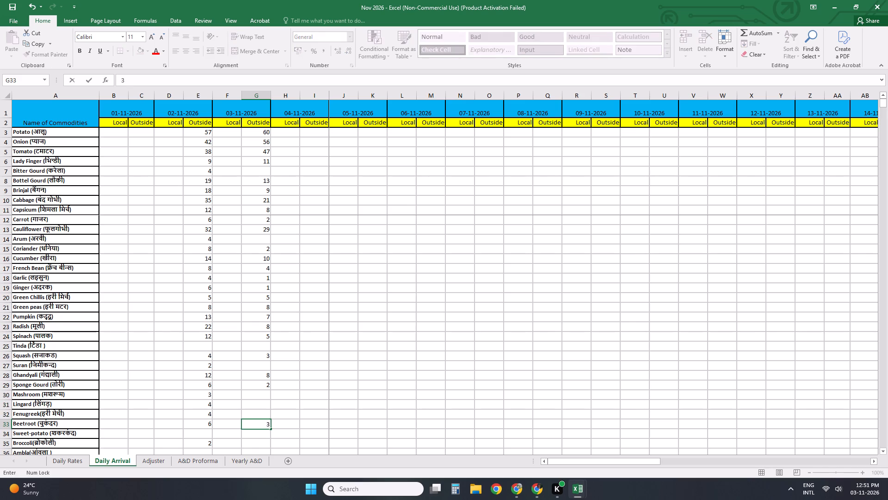
pyautogui.press('Down')
pyautogui.press('Down')
pyautogui.press('Down')
pyautogui.press('Down')
pyautogui.press('Down')
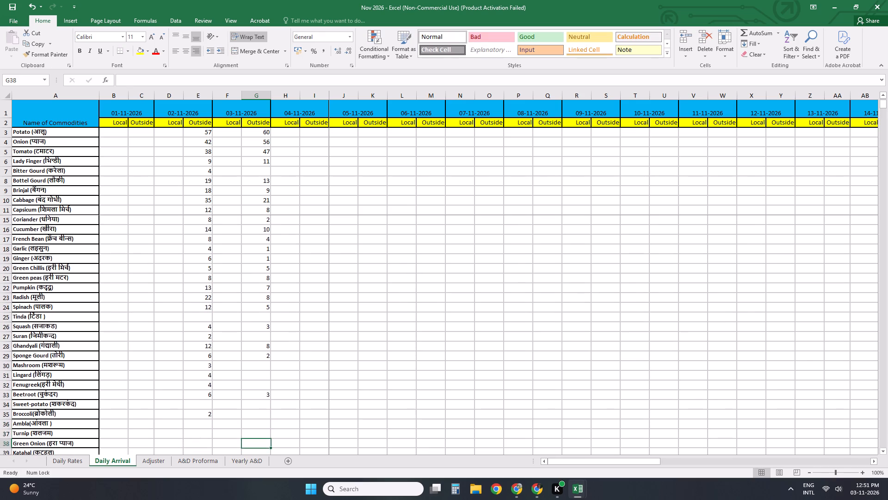
pyautogui.press('Up')
pyautogui.press('Down')
pyautogui.press('Down')
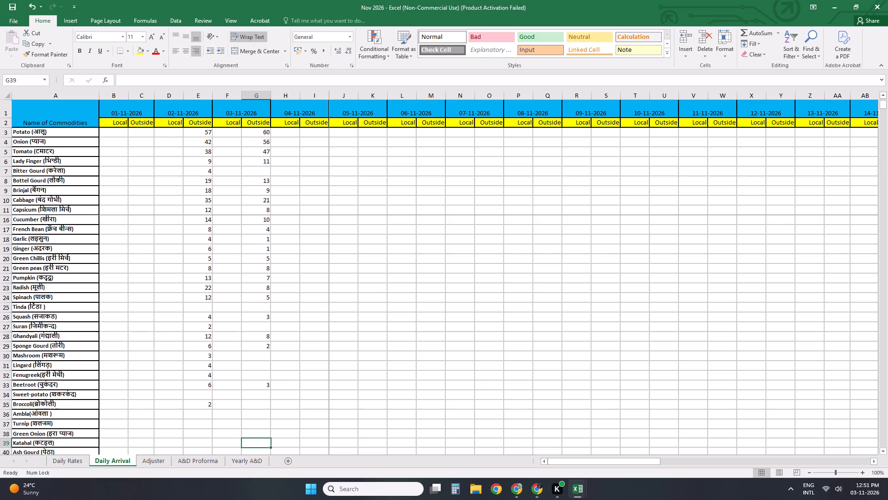
pyautogui.press('Down')
pyautogui.press('Down')
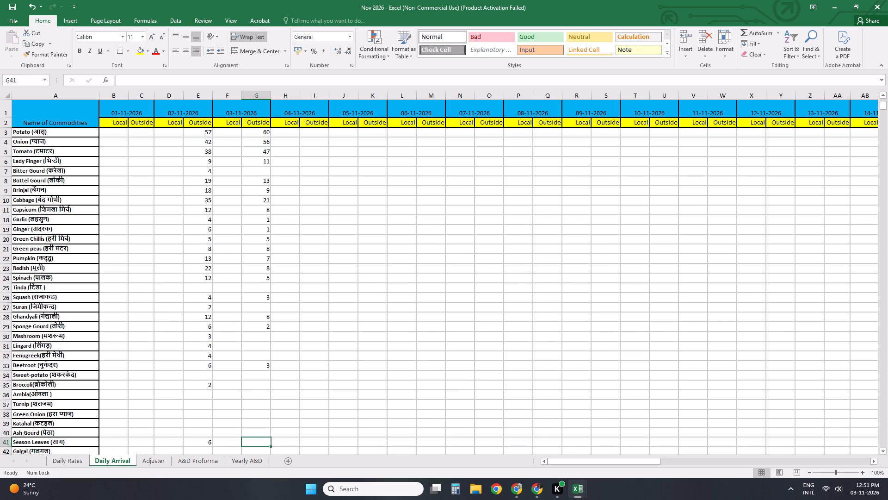
pyautogui.press('5')
pyautogui.press('Down')
# Enter the 03-11-2026 outside arrivals: Banana 28, Pomegranate 3, Lemon 2 and Apple 7, leaving Galgal and Papaya blank.
pyautogui.press('Down')
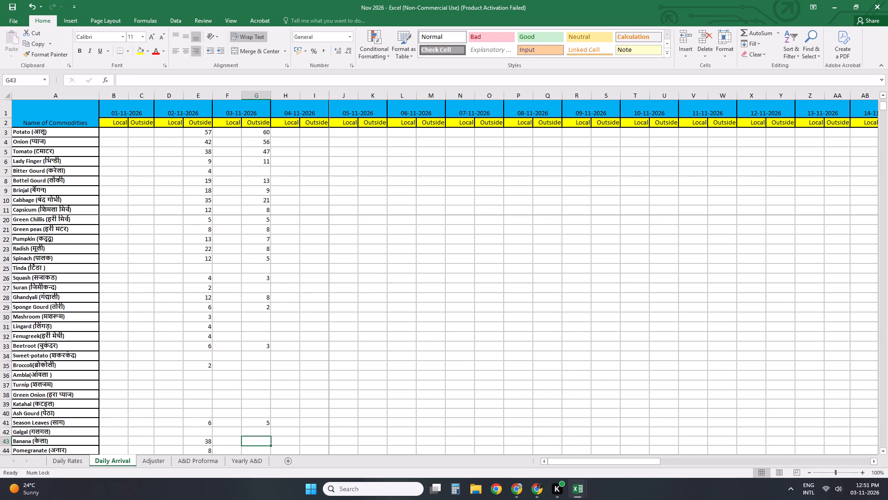
pyautogui.write('28')
pyautogui.press('Down')
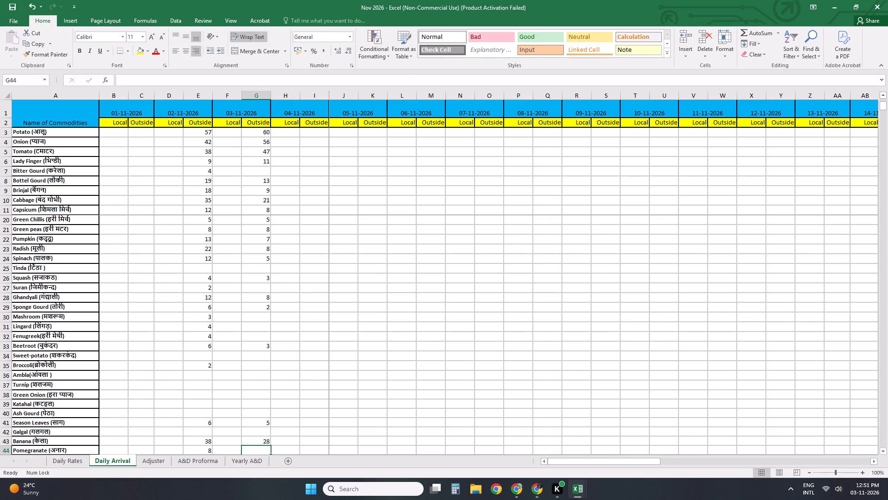
pyautogui.press('3')
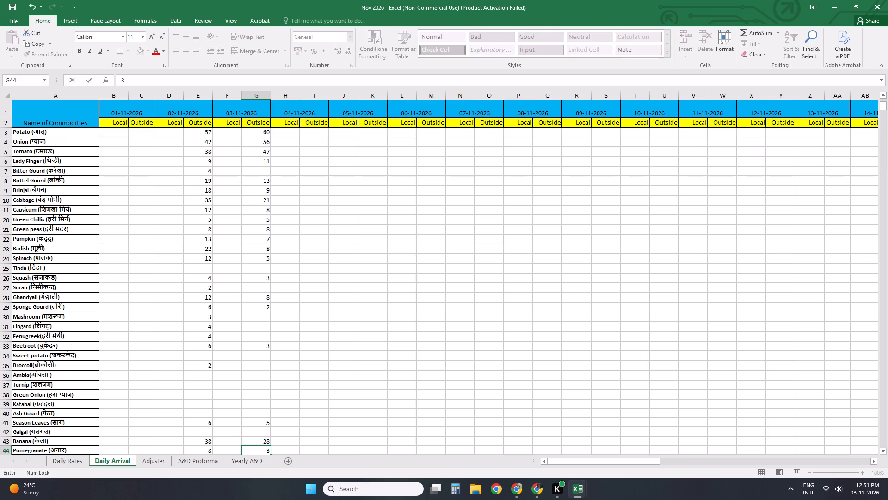
pyautogui.press('Down')
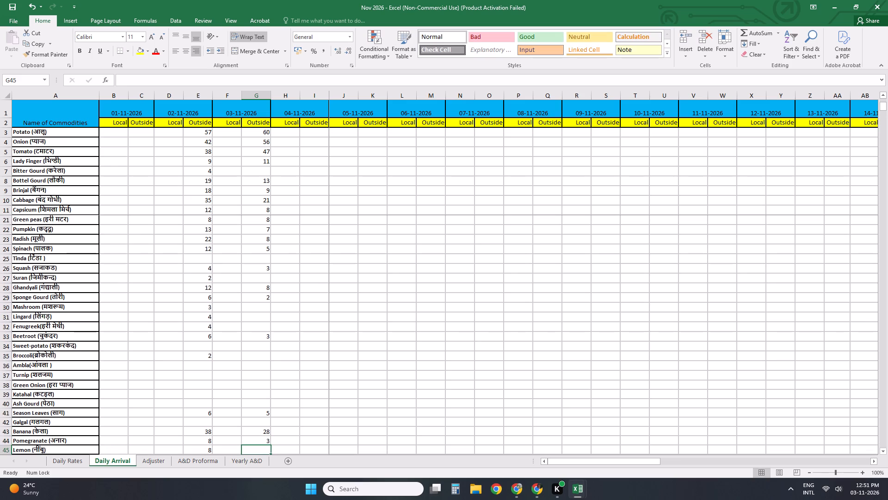
pyautogui.press('2')
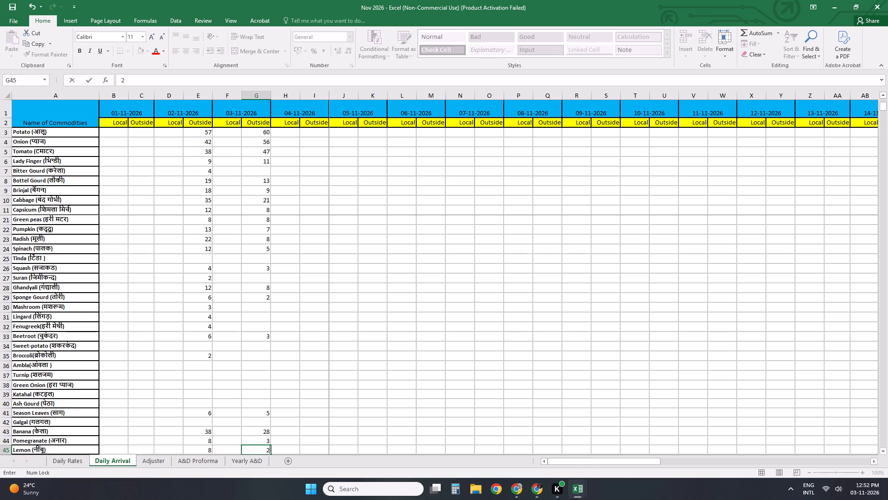
pyautogui.press('Down')
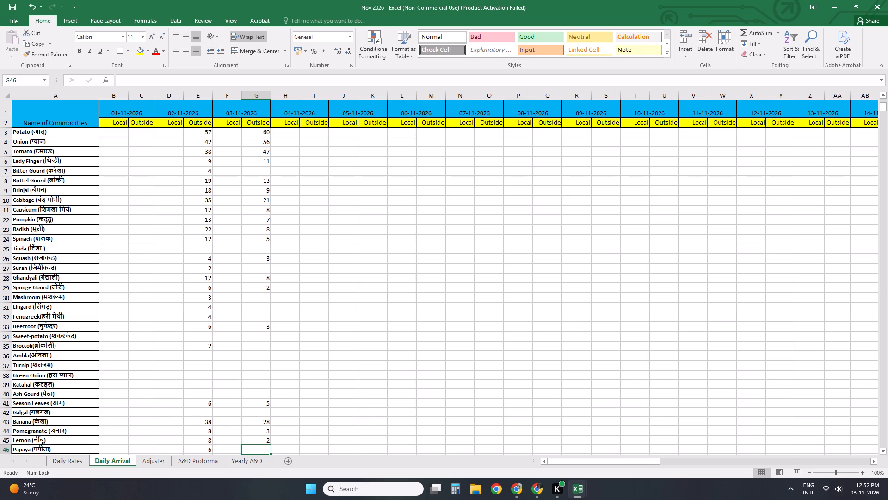
pyautogui.press('Down')
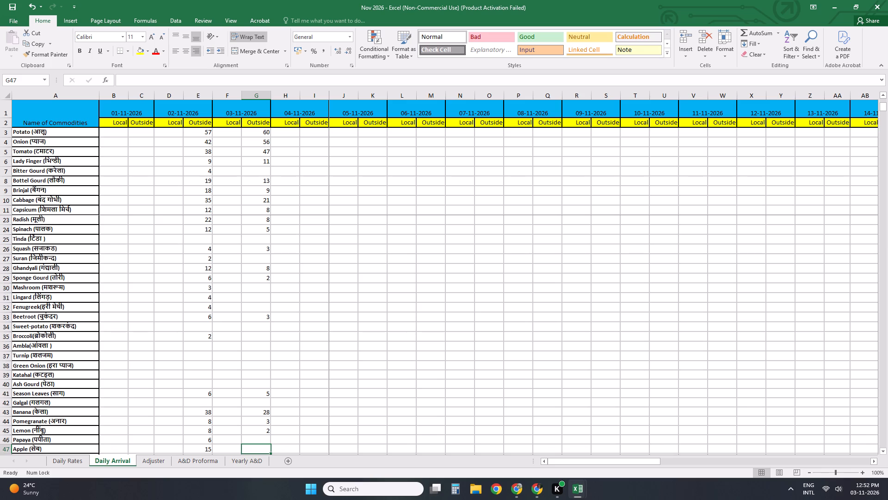
pyautogui.press('7')
pyautogui.press('Down')
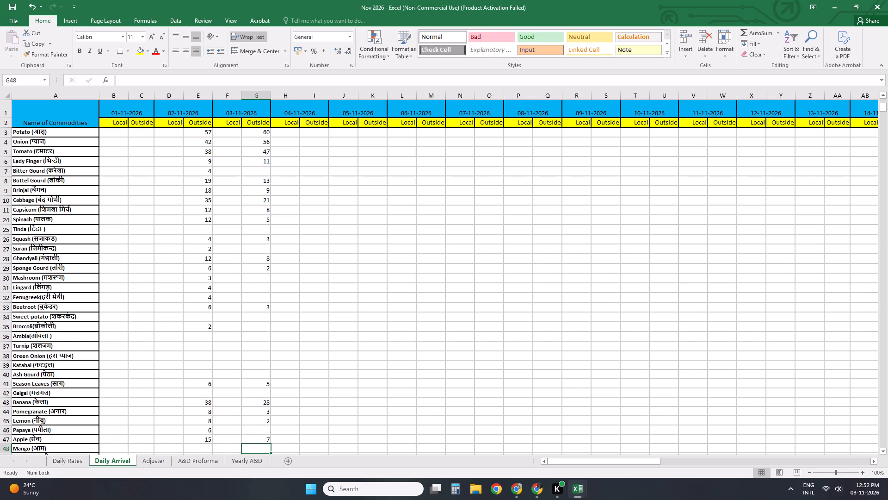
# Enter the 03-11-2026 outside arrivals: Guava 6 and Persimmon 5, leaving the other fruits from Mango through Orange blank.
pyautogui.press('Down')
pyautogui.press('Down')
pyautogui.press('Down')
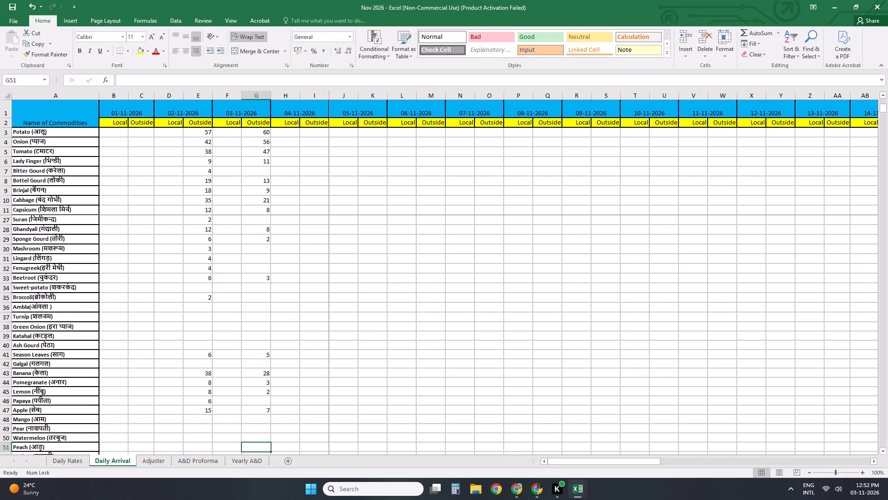
pyautogui.press('Down')
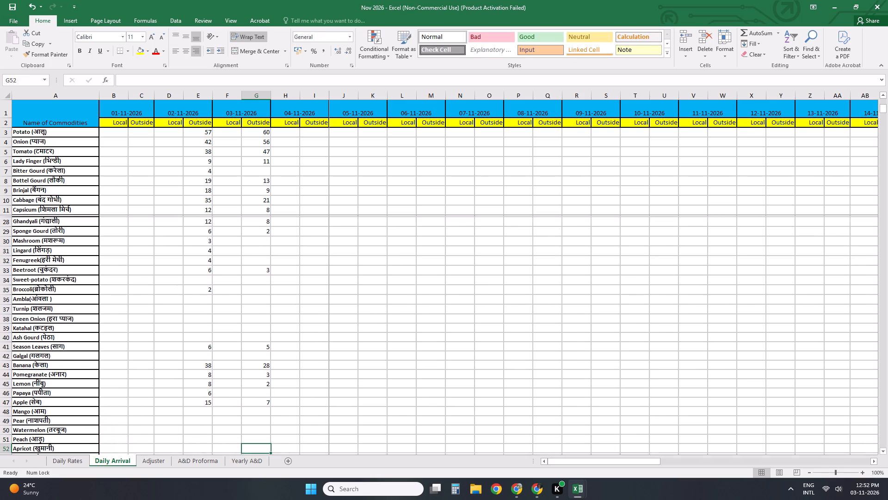
pyautogui.press('Down')
pyautogui.press('Down')
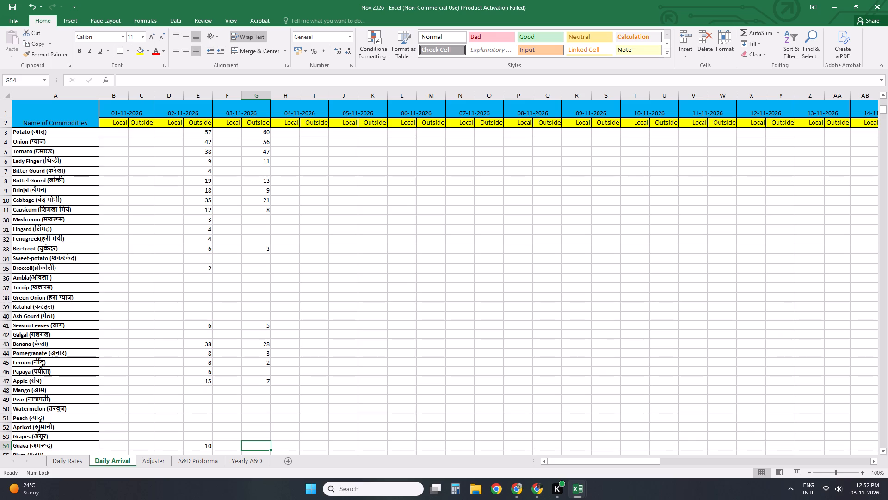
pyautogui.press('6')
pyautogui.press('Down')
pyautogui.press('Down')
pyautogui.press('Down')
pyautogui.press('Down')
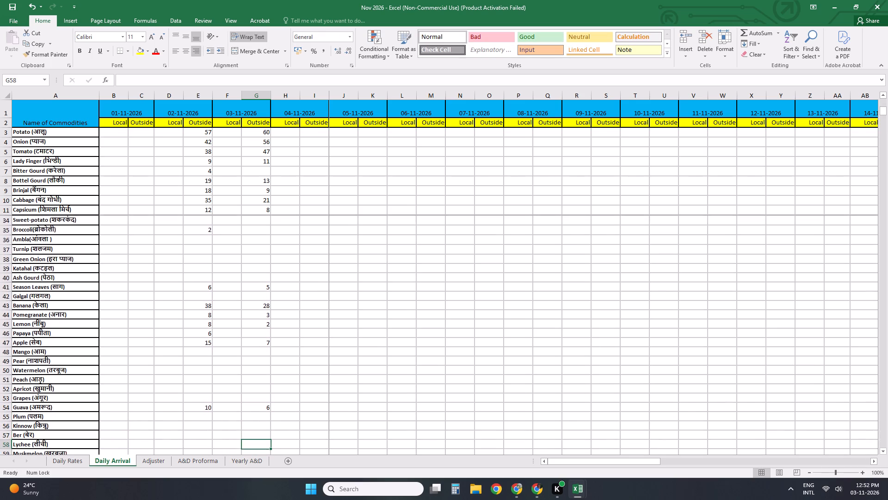
pyautogui.press('Down')
pyautogui.press('Down')
pyautogui.press('Down')
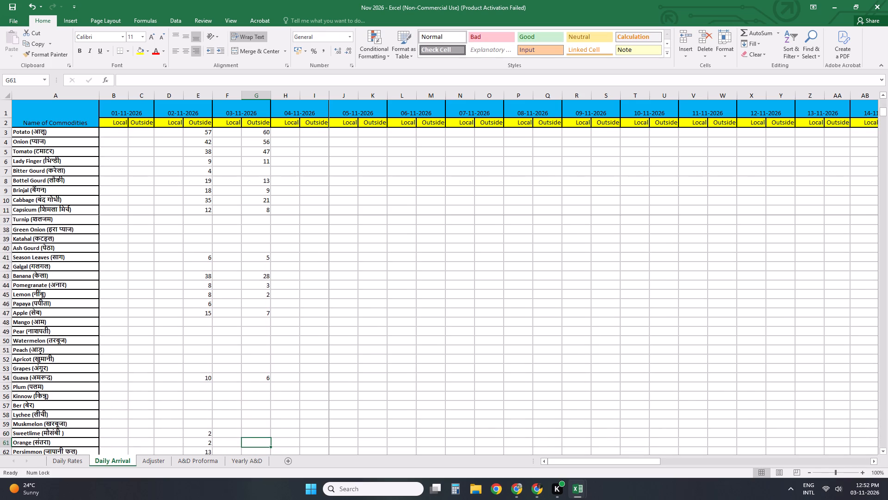
pyautogui.press('Down')
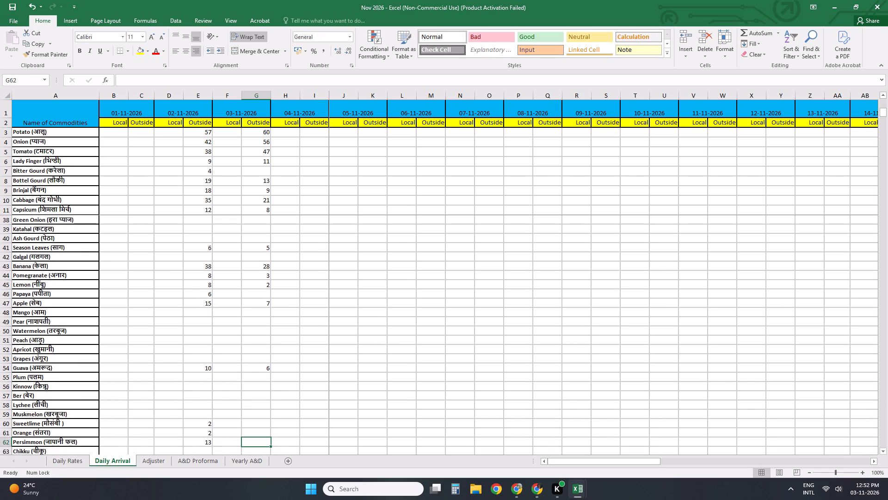
pyautogui.press('5')
pyautogui.press('Down')
# Go past the remaining blank commodities to the Total row and check the 03-11-2026 outside arrivals total.
pyautogui.press('Down')
pyautogui.press('Down')
pyautogui.press('Down')
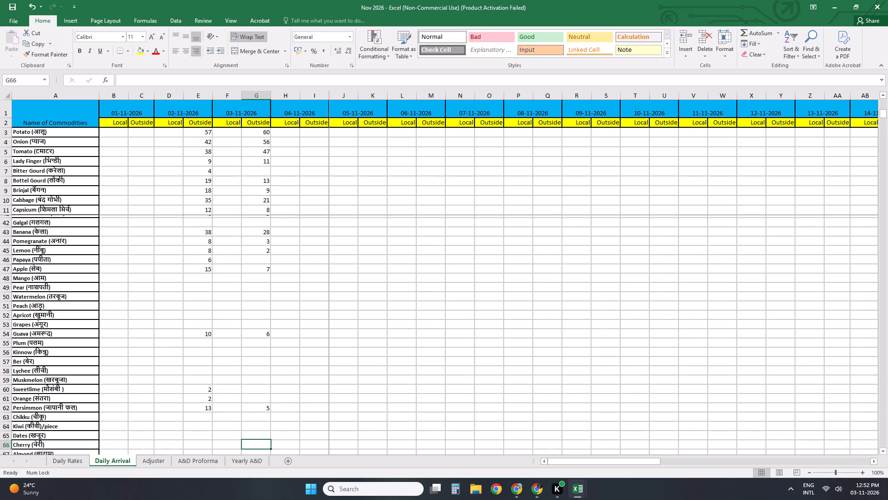
pyautogui.press('Down')
pyautogui.press('Down')
pyautogui.press('Down')
pyautogui.press('Down')
pyautogui.press('Down')
pyautogui.press('Down')
pyautogui.press('Down')
pyautogui.press('Down')
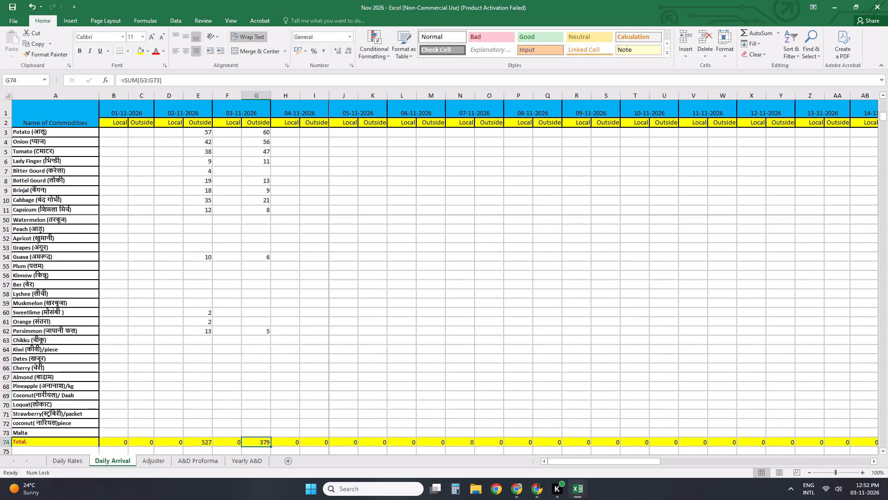
# Save the Nov 2026 workbook.
pyautogui.click(8, 0)
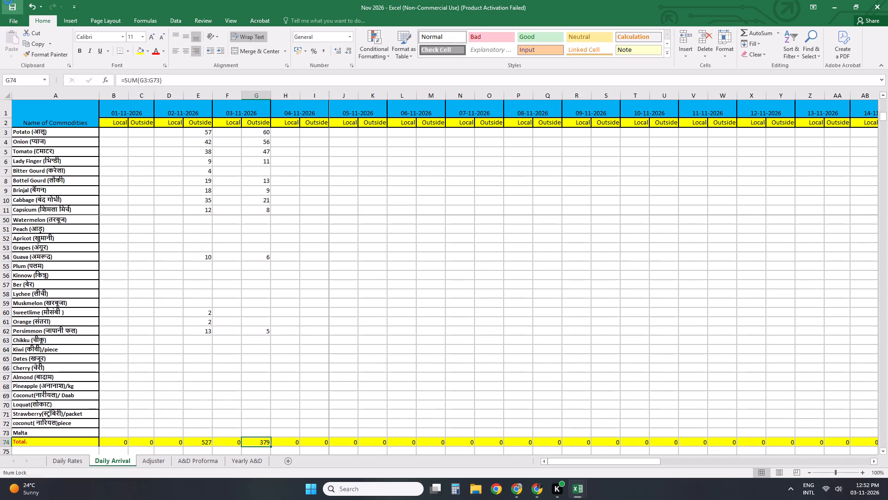
pyautogui.tripleClick(10, 3)
pyautogui.tripleClick(10, 3)
pyautogui.doubleClick(10, 3)
pyautogui.click(829, 0)
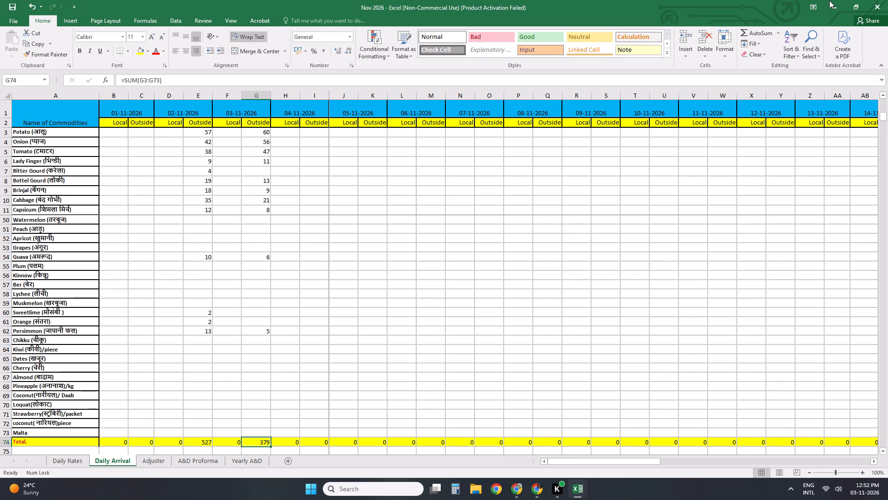
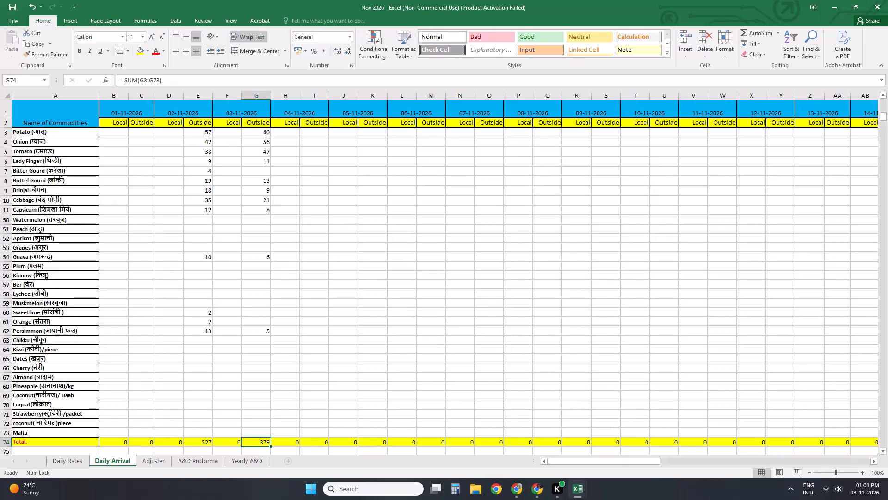
# Return to the Daily Rates sheet and save the Nov 2026 workbook again.
pyautogui.scroll(8, 334, 317)
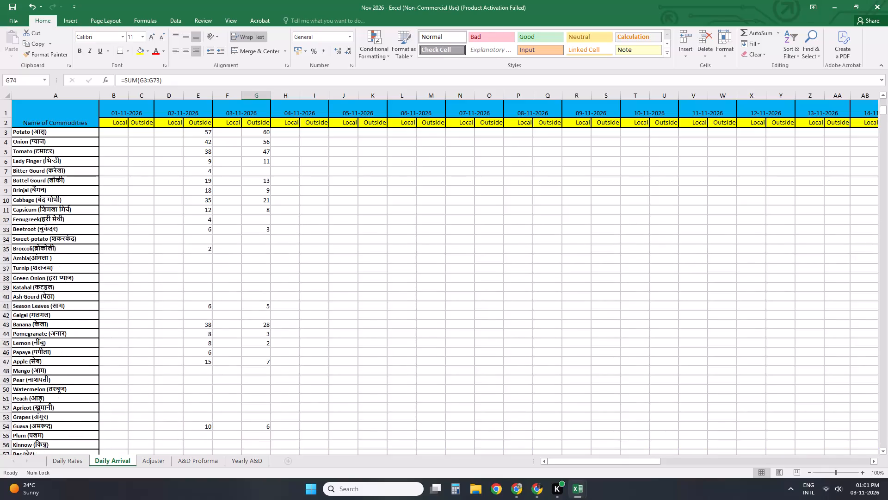
pyautogui.scroll(17, 334, 317)
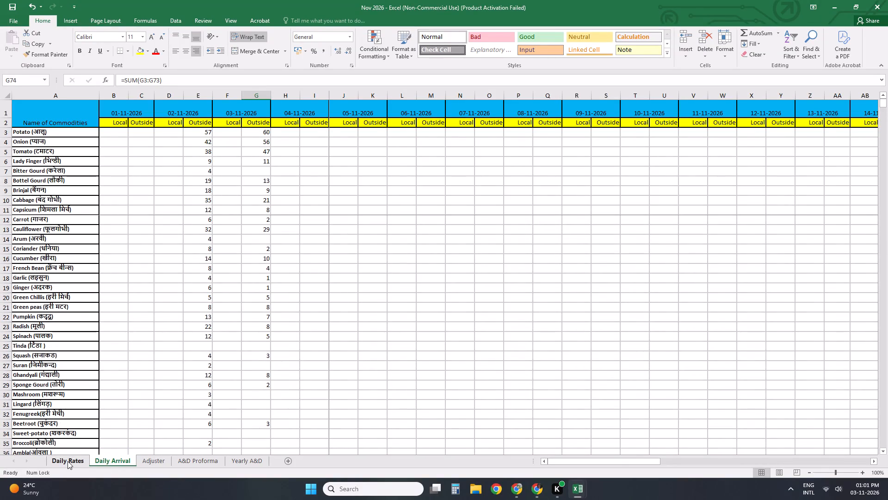
pyautogui.click(68, 461)
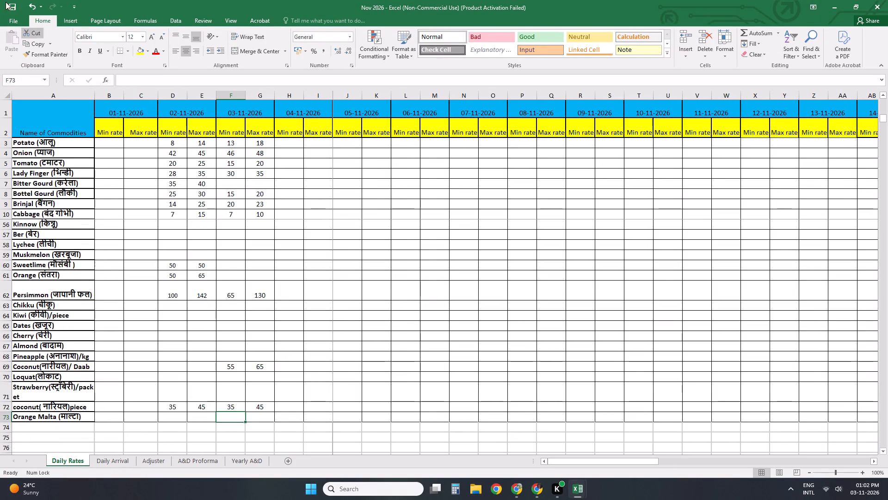
pyautogui.tripleClick(11, 8)
pyautogui.click(11, 8)
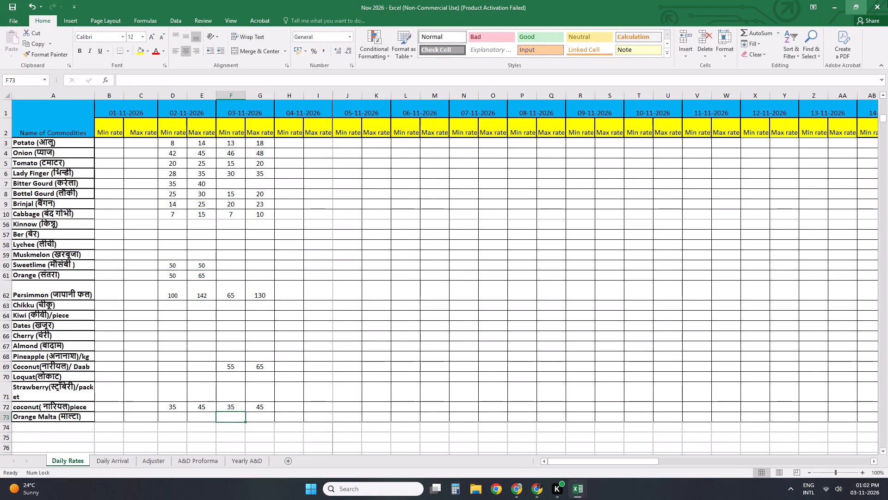